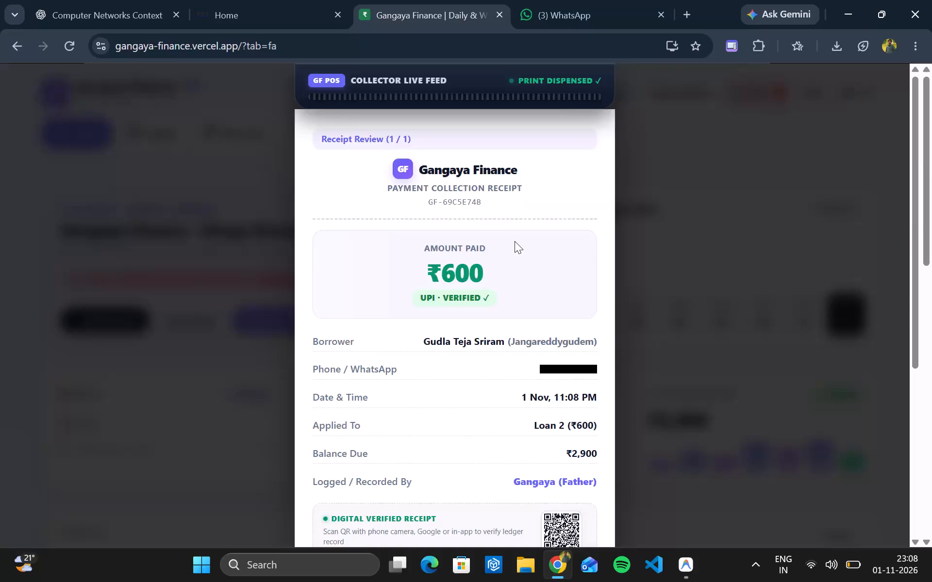
Mark all queued payment receipts as seen and clear them from the dashboard.
scroll(515, 241, "down", 9)
scroll(515, 241, "up", 5)
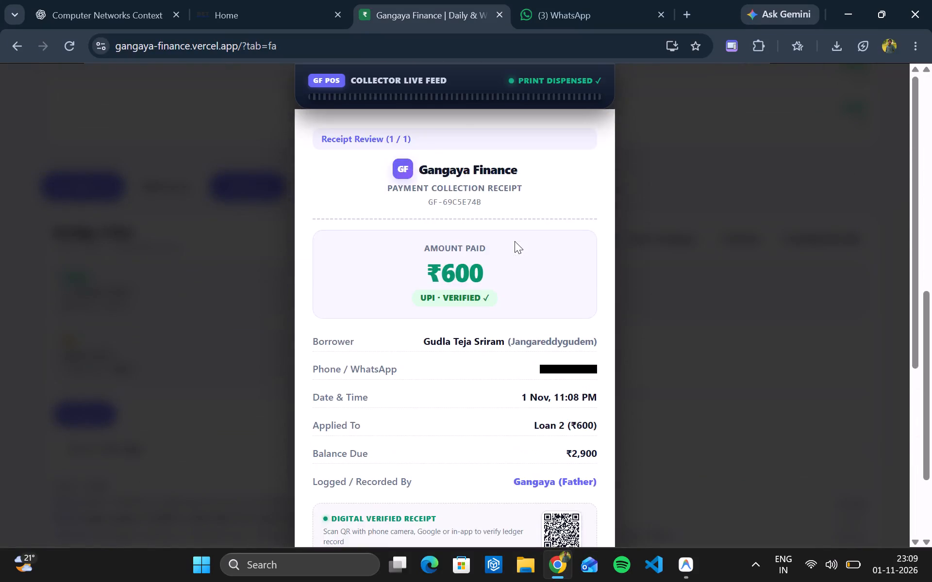
scroll(515, 241, "down", 5)
left_click(359, 436)
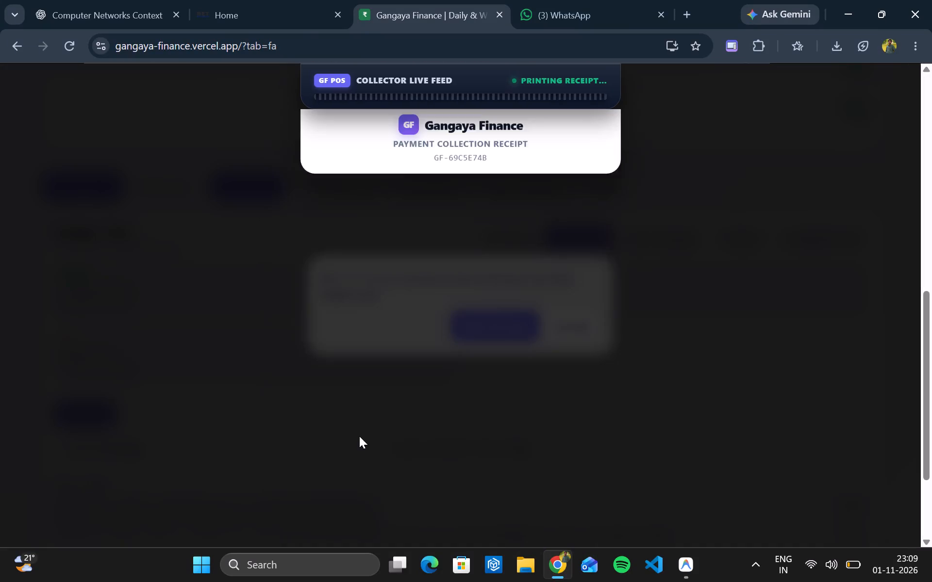
left_click(818, 302)
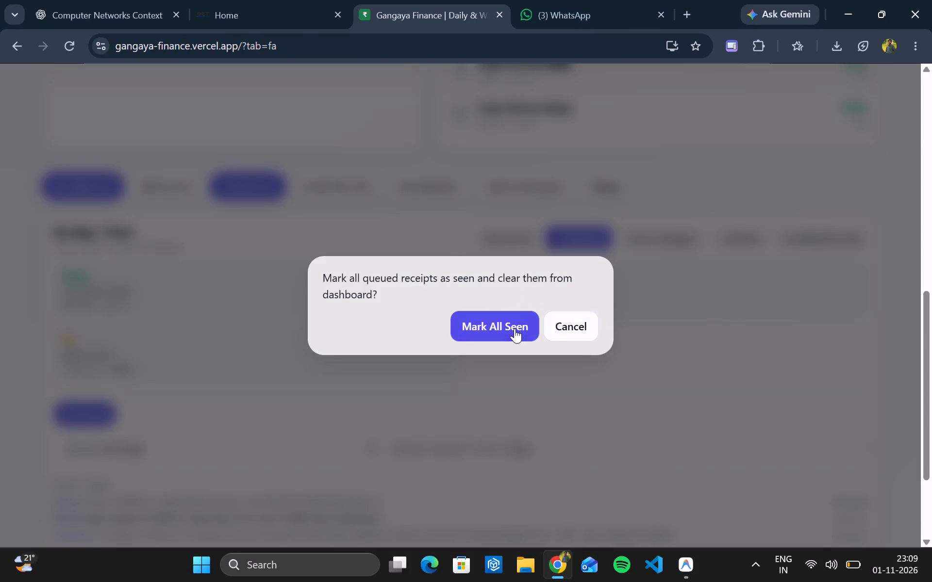
left_click(515, 328)
scroll(326, 202, "up", 5)
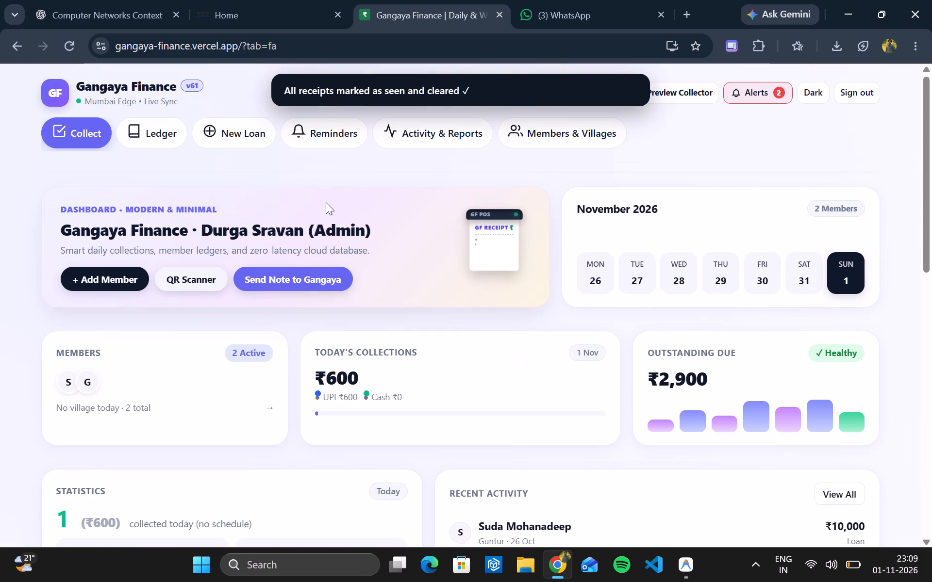
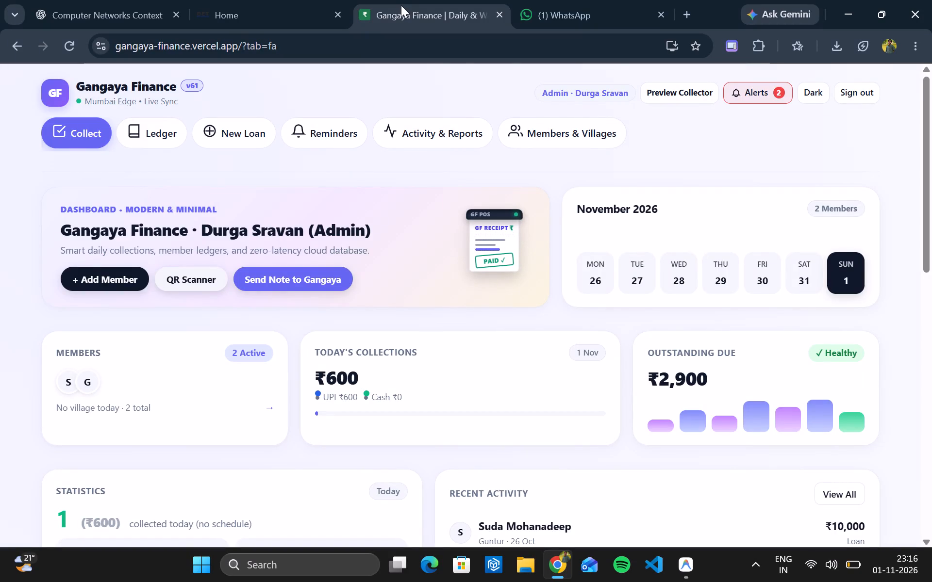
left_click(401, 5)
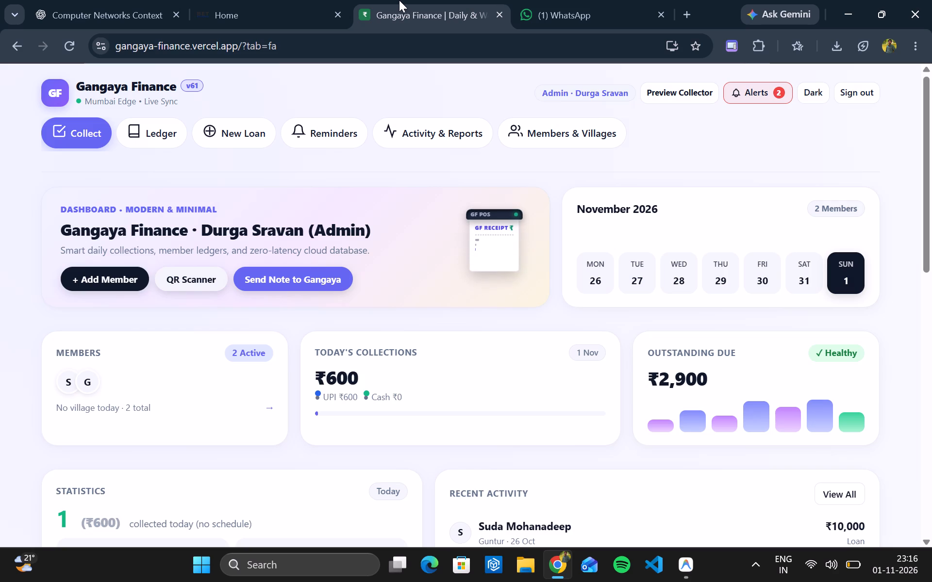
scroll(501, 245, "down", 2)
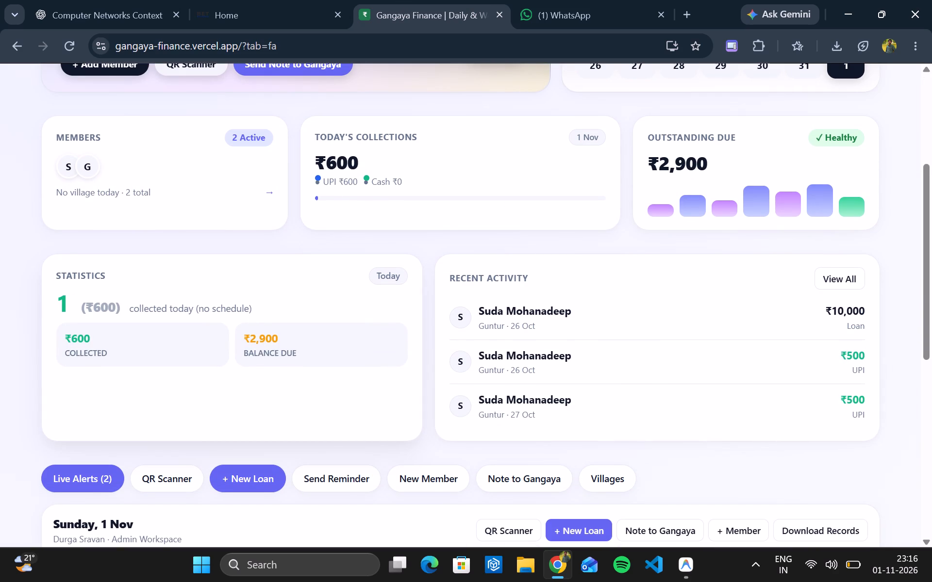
View the Branch UPI QR code in the QR scanner, and close it again.
scroll(198, 308, "down", 3)
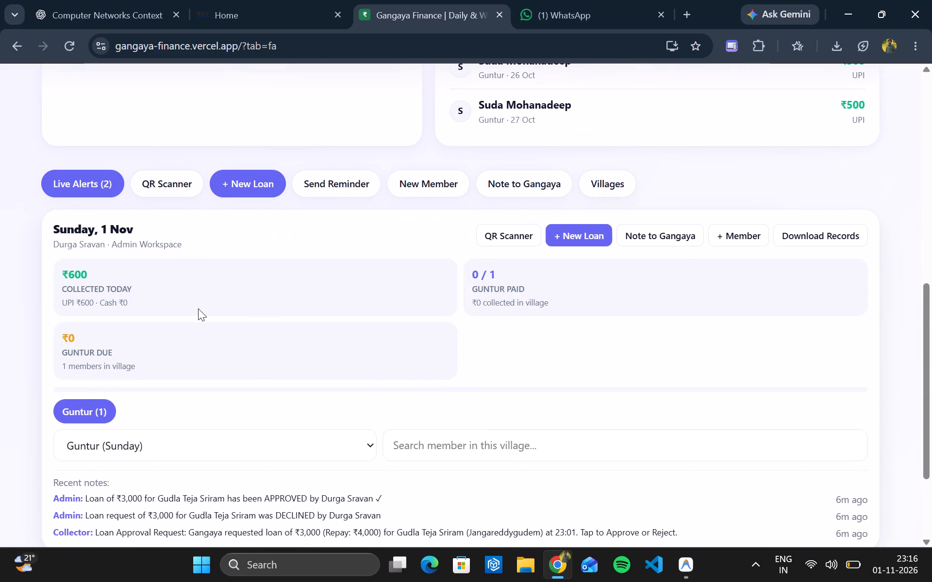
scroll(198, 308, "down", 1)
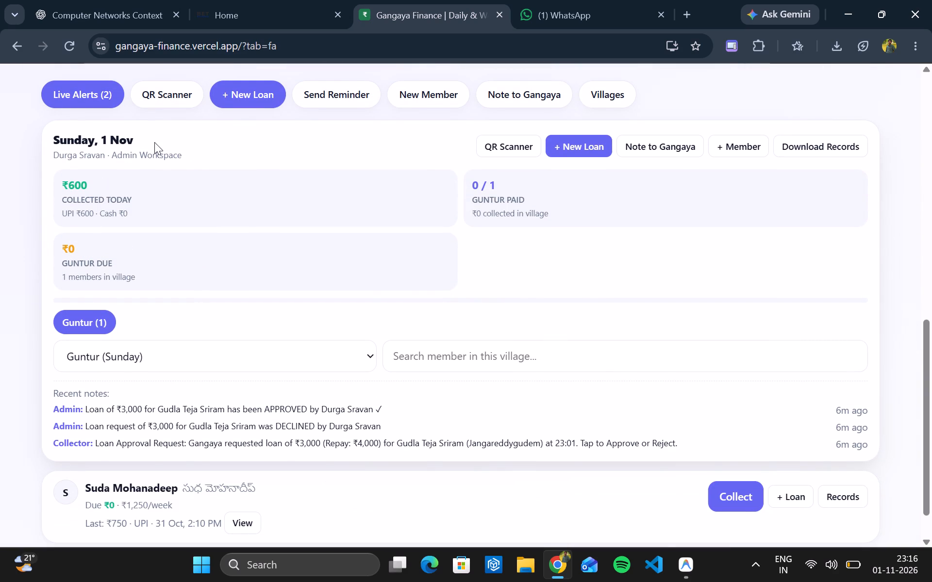
left_click(176, 101)
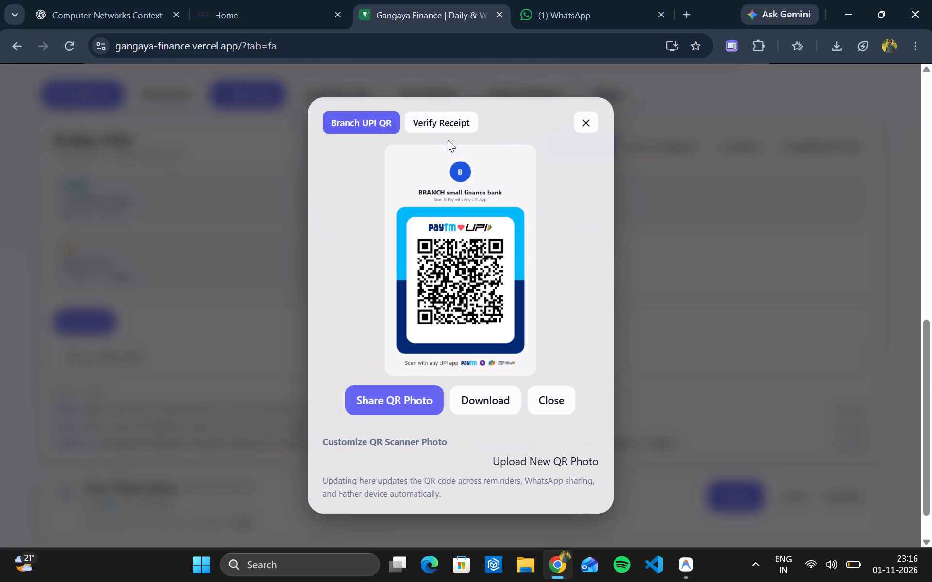
left_click(597, 118)
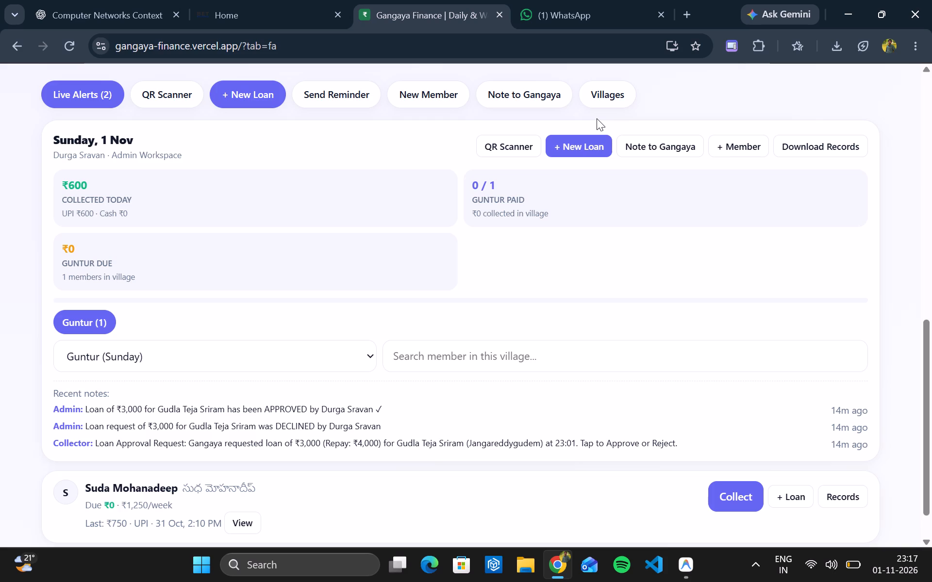
Check the village choices in the daily collection section, keep Guntur (Sunday) selected, and look over its member list.
left_click(361, 346)
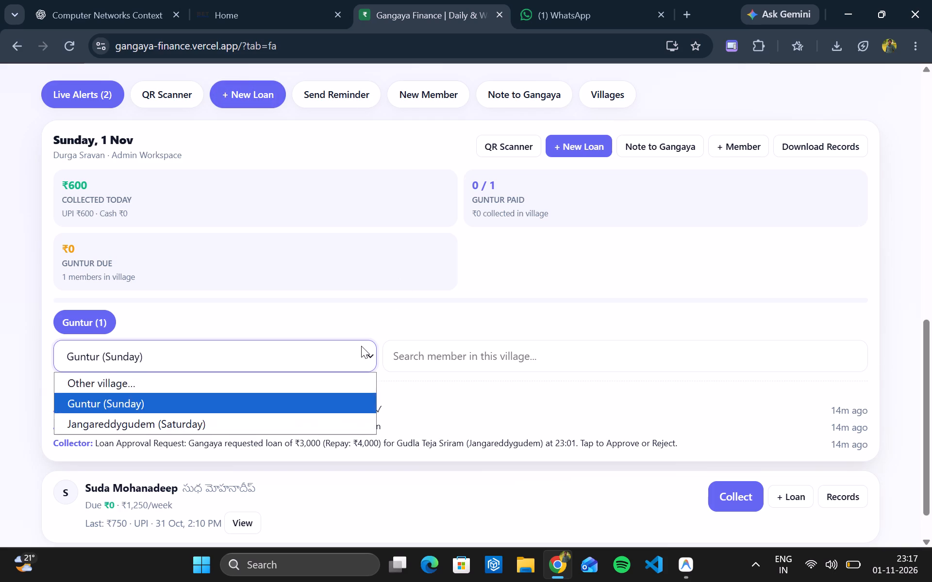
left_click(323, 413)
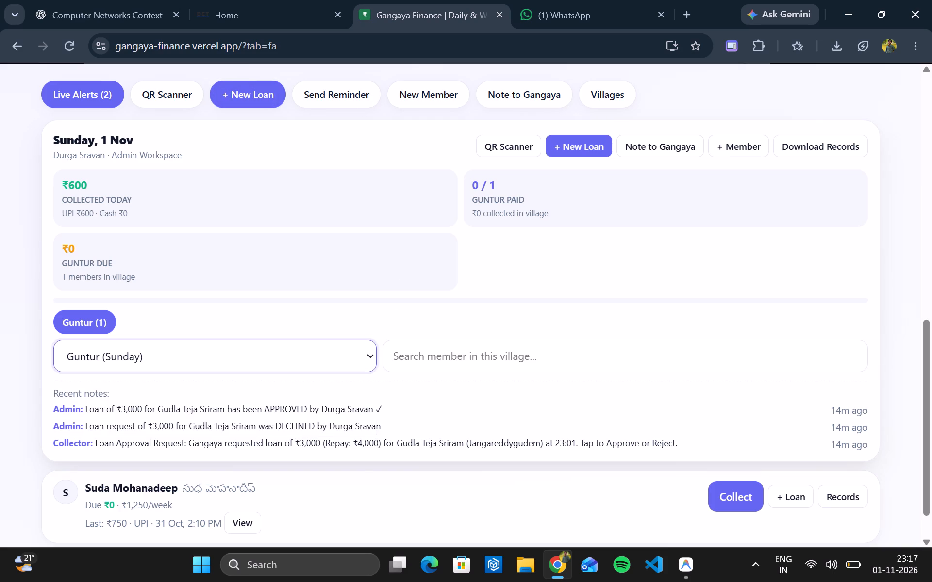
scroll(370, 361, "down", 4)
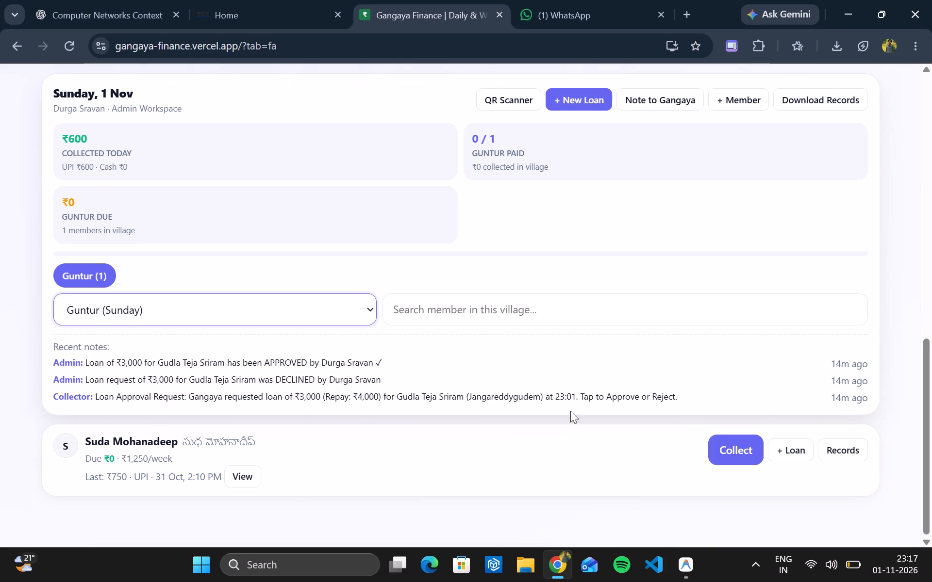
Open the Villages & Schedules page to view the villages and their collection days.
scroll(570, 296, "up", 3)
scroll(570, 296, "down", 2)
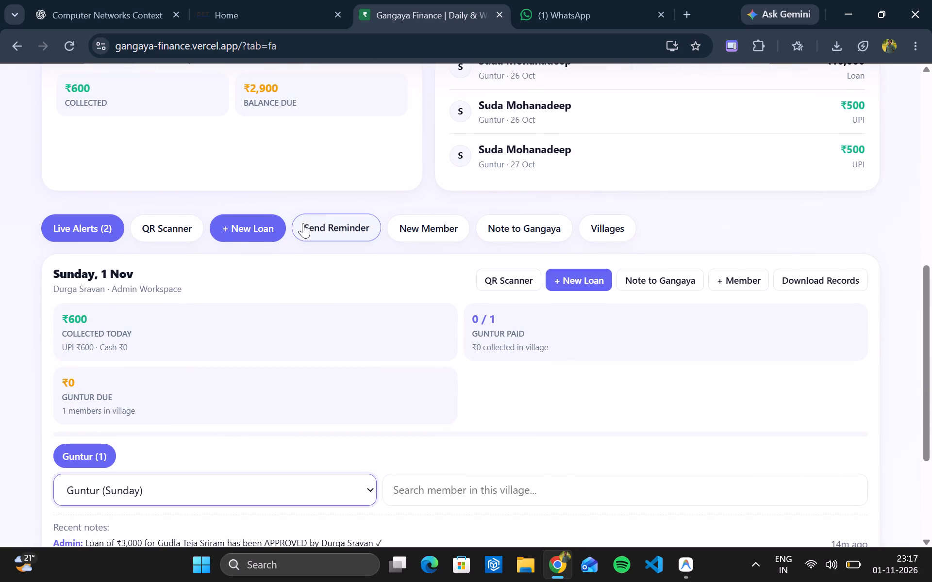
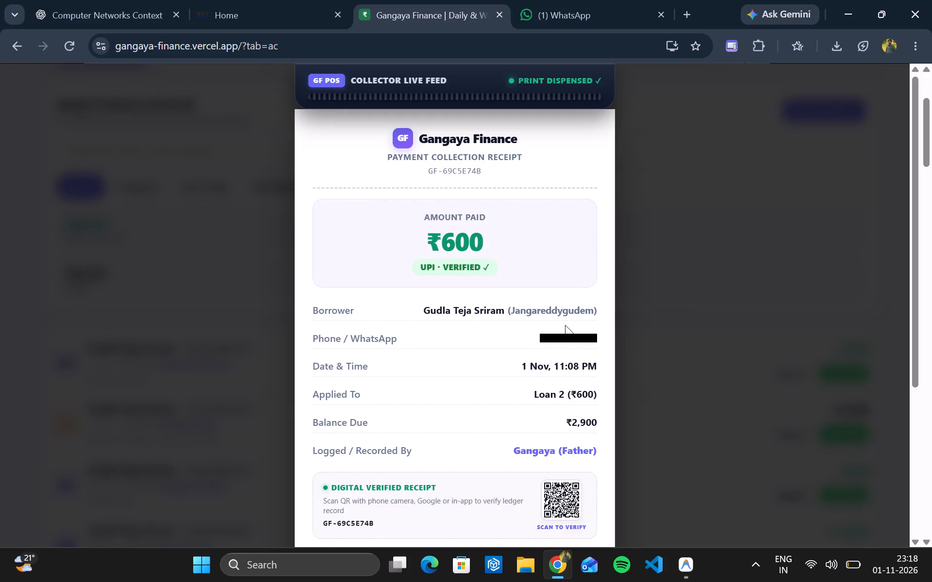
Close the ₹600 payment receipt to return to the activity records.
left_click(724, 225)
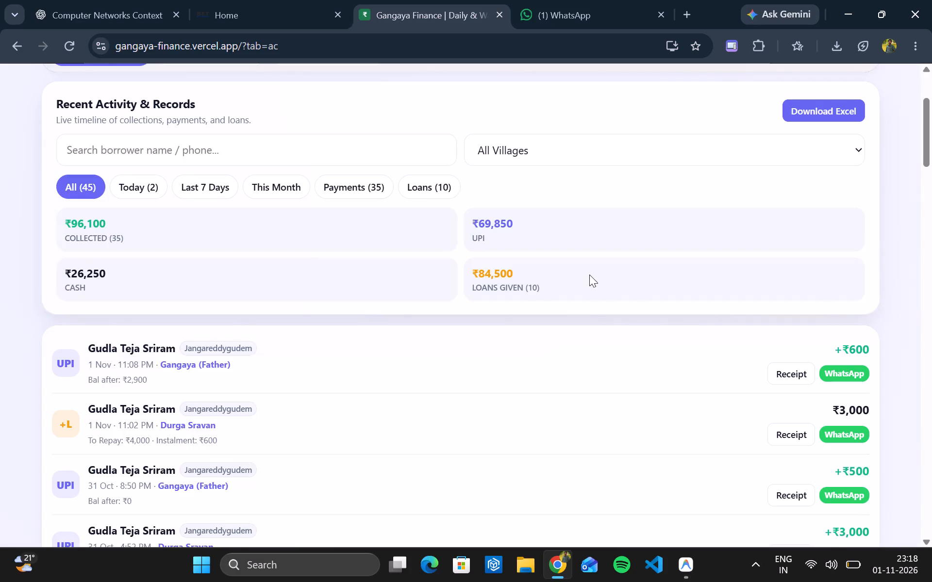
Open the receipt for the ₹31,000 UPI payment recorded for Guntur on 27 Oct in the activity records.
scroll(589, 275, "down", 16)
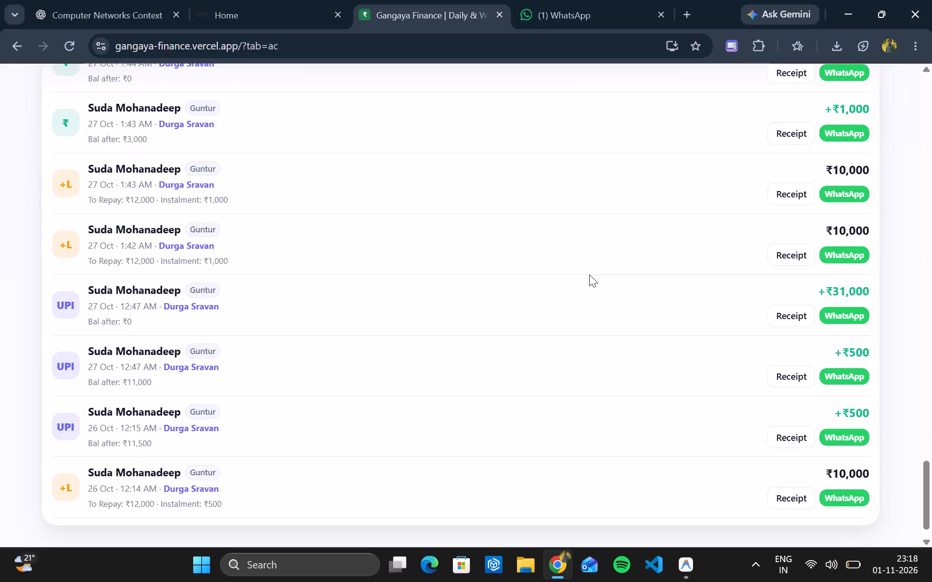
left_click(778, 282)
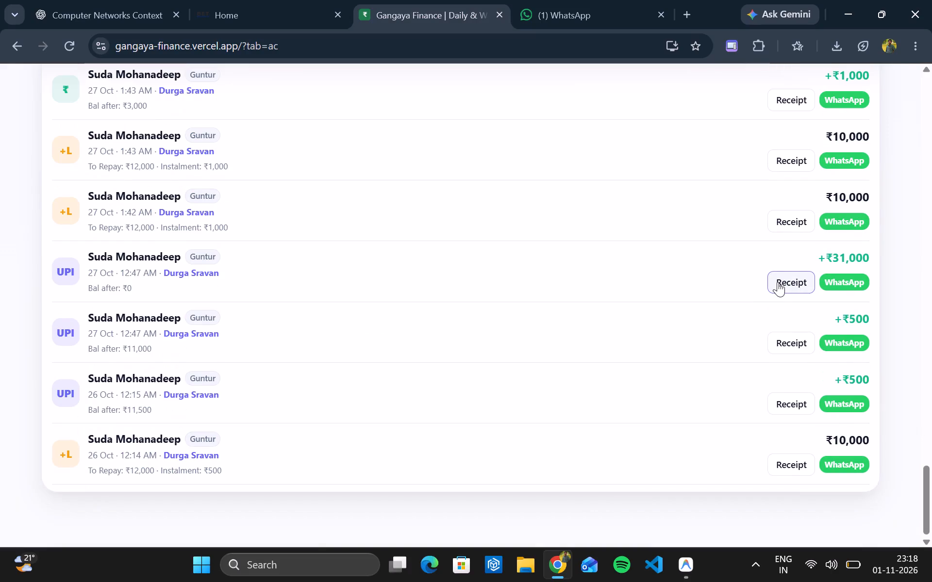
Examine the details of the ₹31,000 UPI payment receipt down to its verification code and sharing options, and close it.
scroll(450, 365, "down", 3)
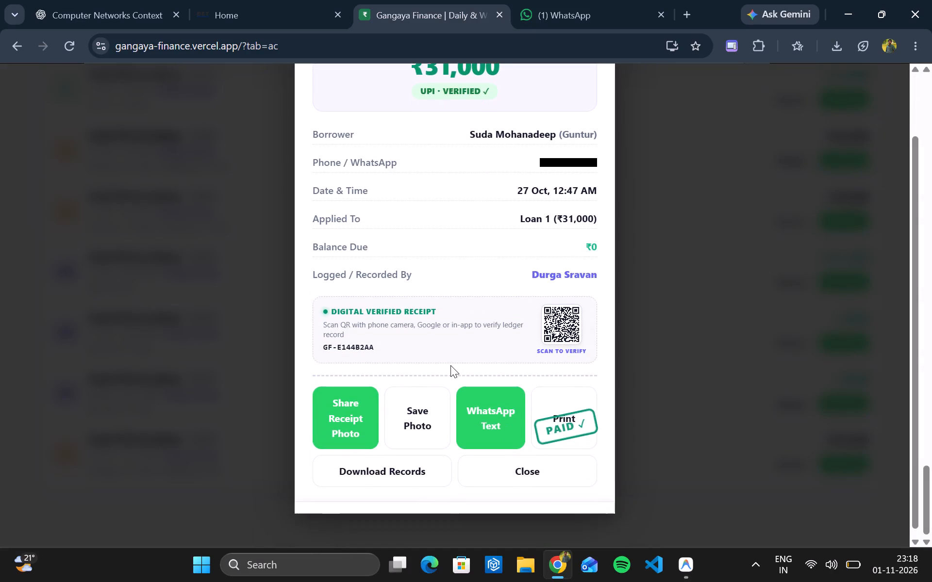
scroll(450, 365, "up", 6)
scroll(450, 365, "down", 4)
scroll(450, 365, "up", 3)
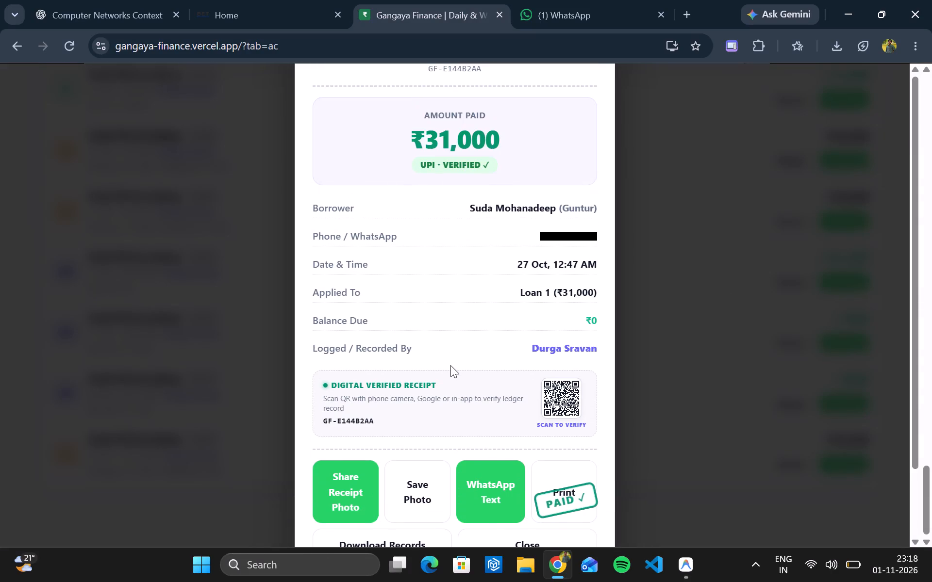
scroll(450, 365, "down", 2)
scroll(450, 365, "up", 3)
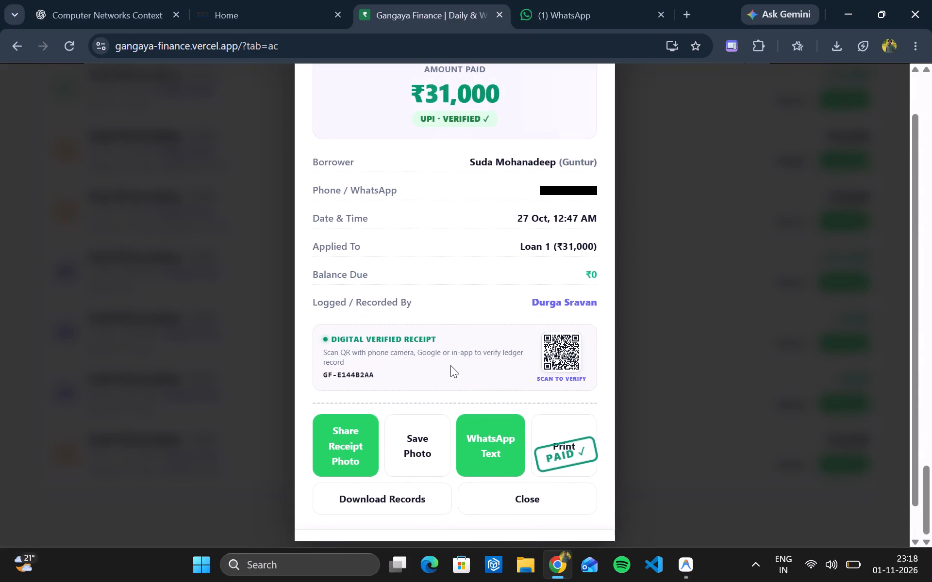
scroll(450, 365, "up", 1)
scroll(525, 521, "down", 3)
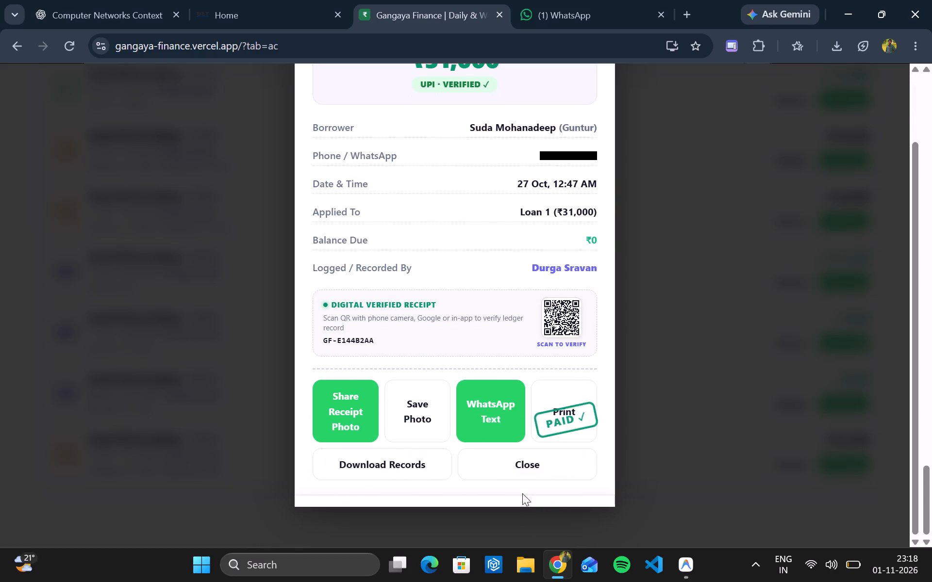
left_click(528, 464)
Return to the start of the Recent Activity & Records timeline and look over its summary and newest entries.
scroll(488, 300, "up", 4)
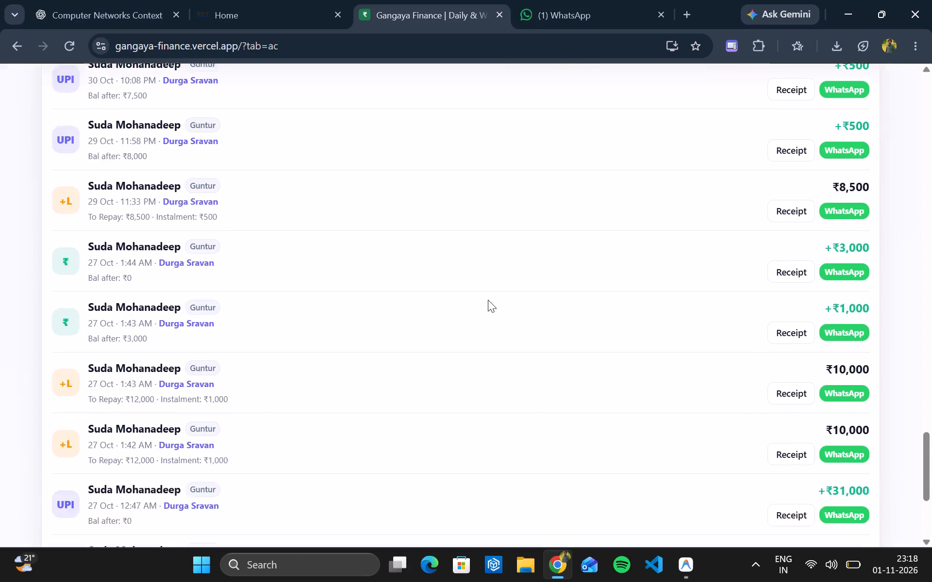
scroll(488, 300, "up", 9)
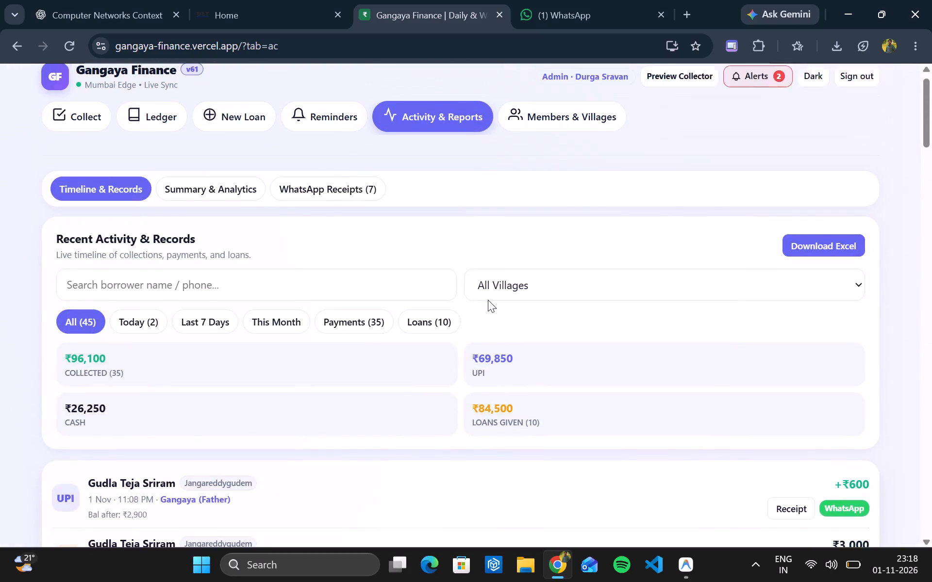
scroll(488, 300, "down", 3)
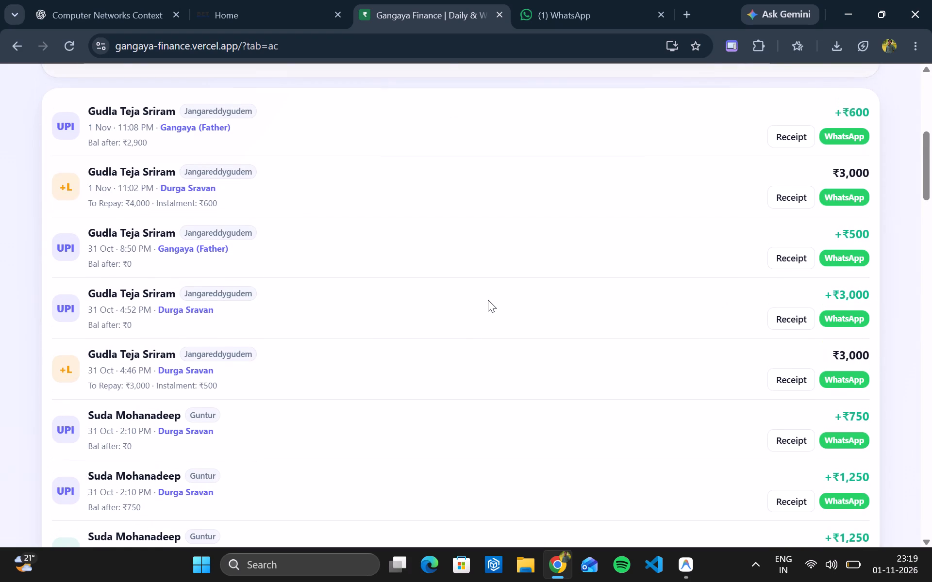
left_click(488, 300)
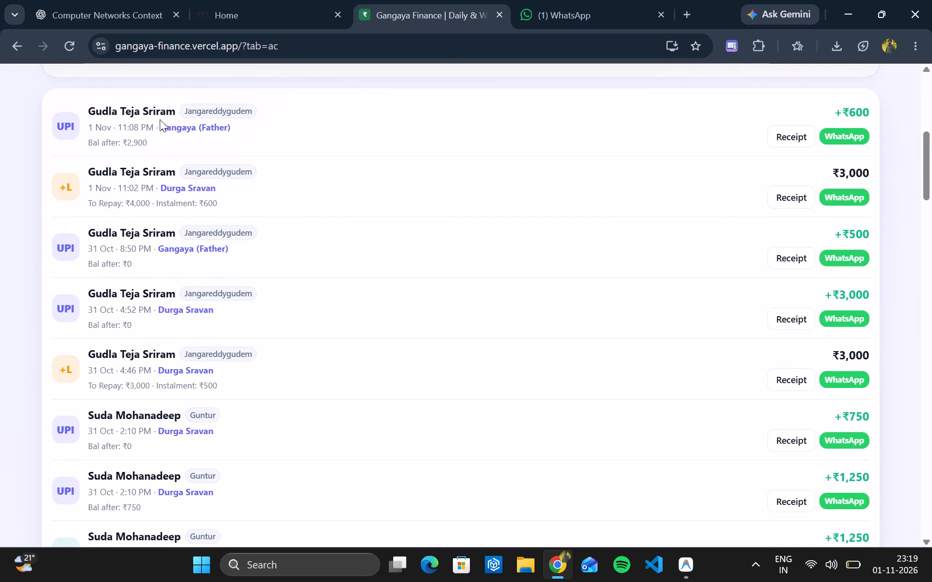
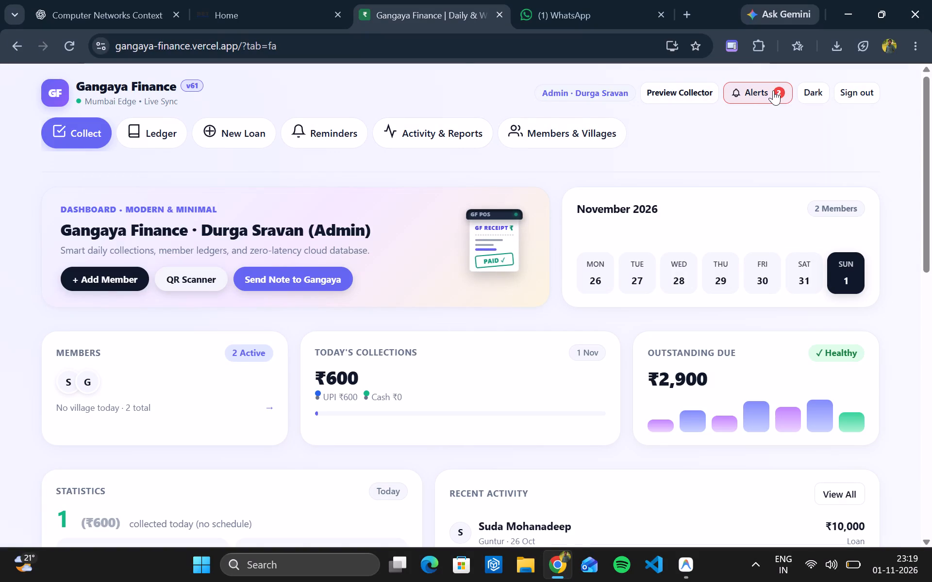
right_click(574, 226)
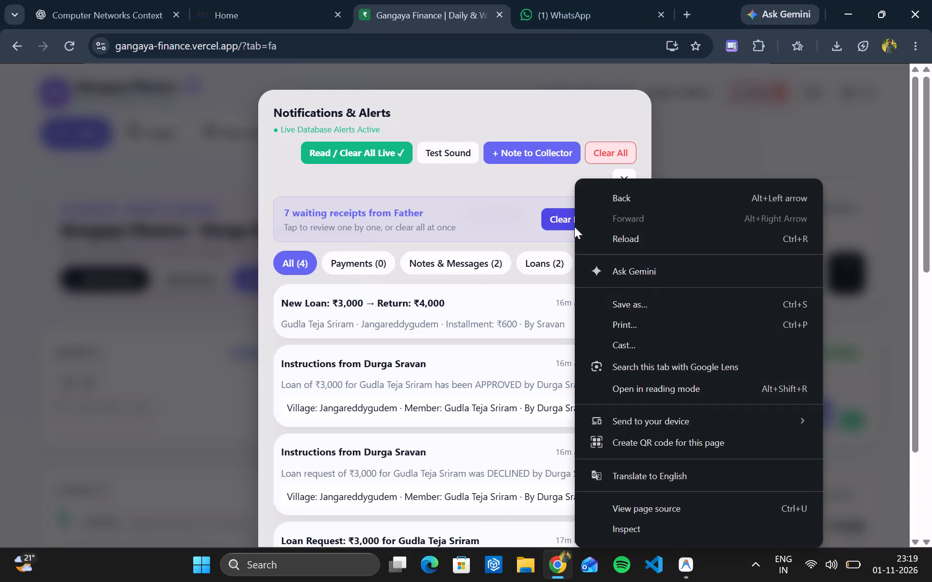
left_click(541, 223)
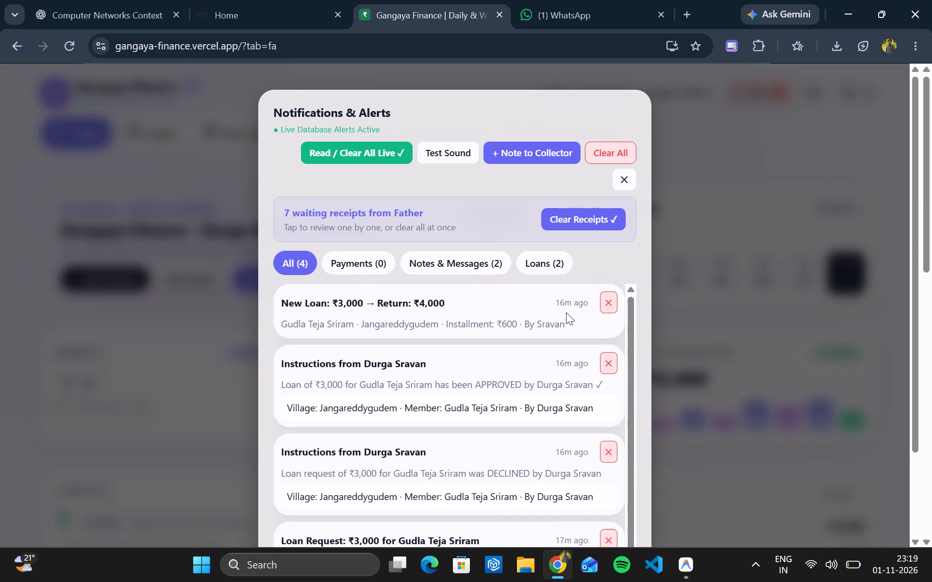
Highlight the member, village and installment details line of the New Loan ₹3,000 → Return ₹4,000 alert.
triple_click(494, 321)
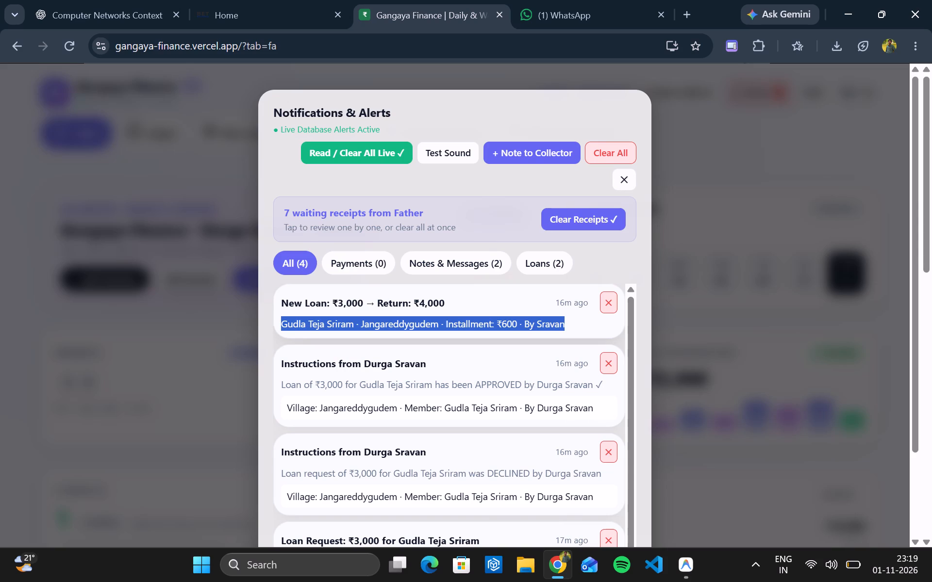
Review the loan, approval, decline and loan request alerts in Notifications & Alerts, and close the notifications.
scroll(507, 326, "up", 1)
left_click(595, 404)
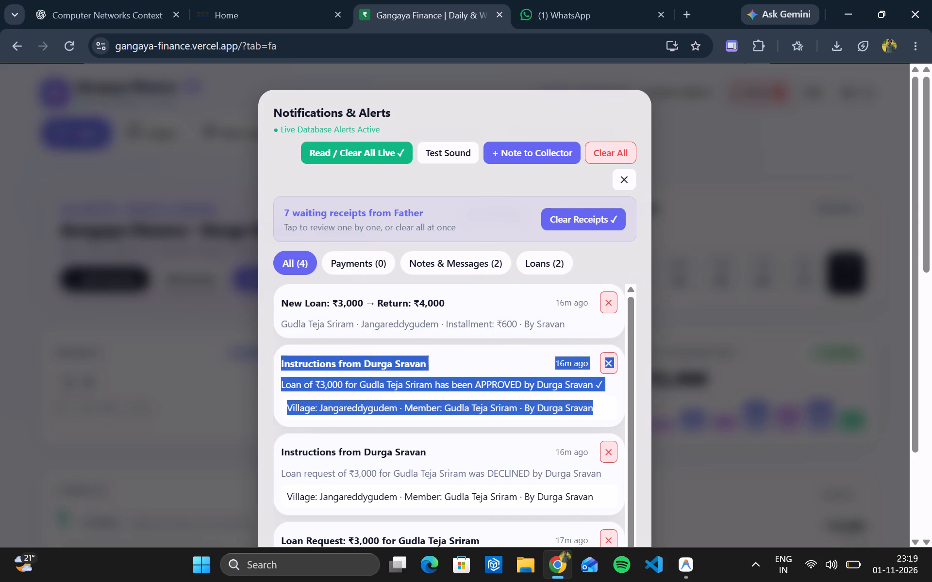
left_click(598, 403)
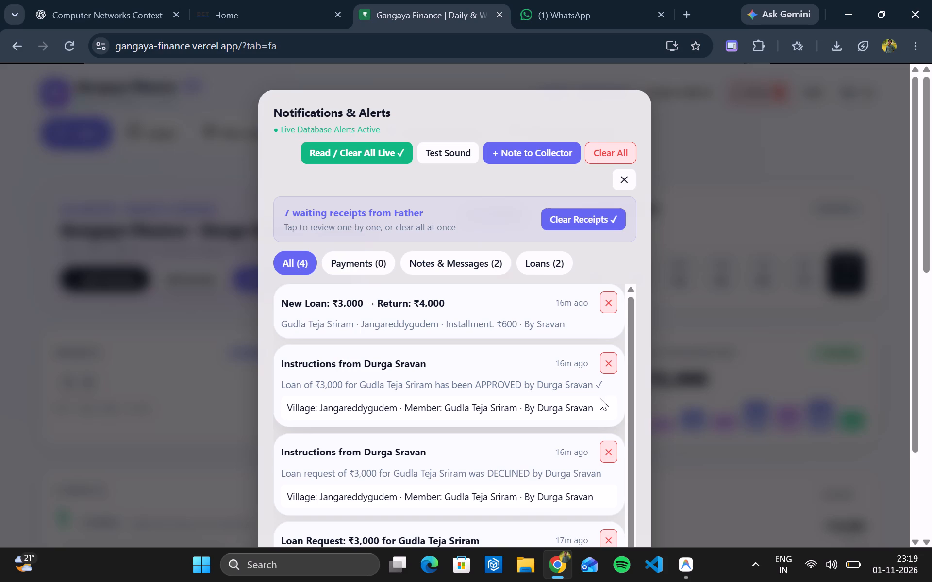
scroll(479, 341, "down", 12)
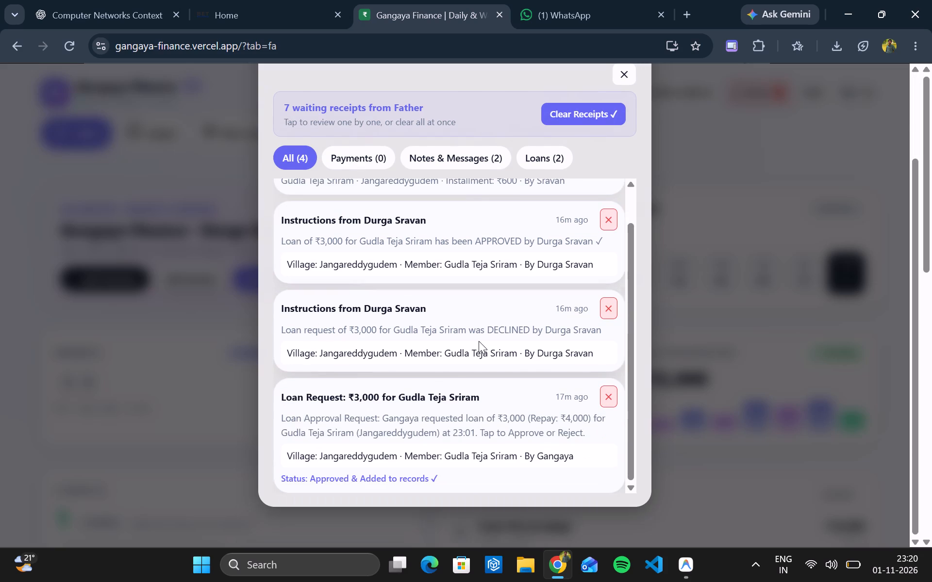
scroll(479, 341, "down", 3)
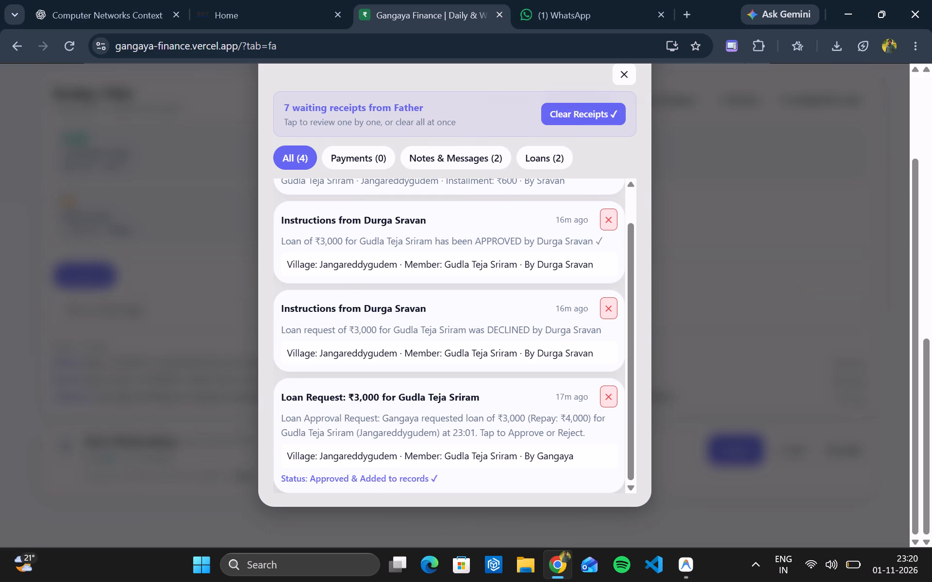
left_click_drag(370, 478, 473, 492)
left_click(473, 492)
scroll(463, 225, "up", 1)
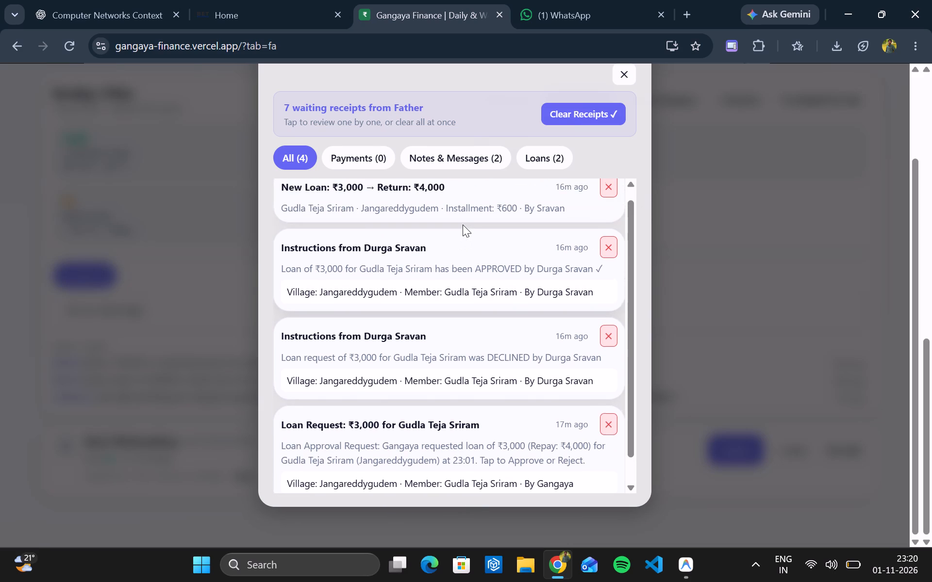
scroll(463, 225, "up", 1)
scroll(211, 307, "up", 4)
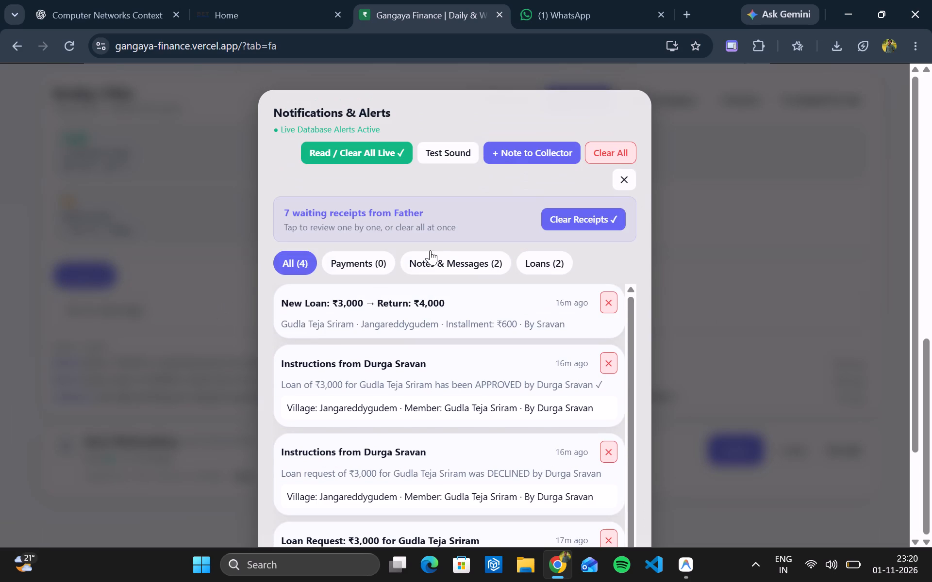
left_click(617, 170)
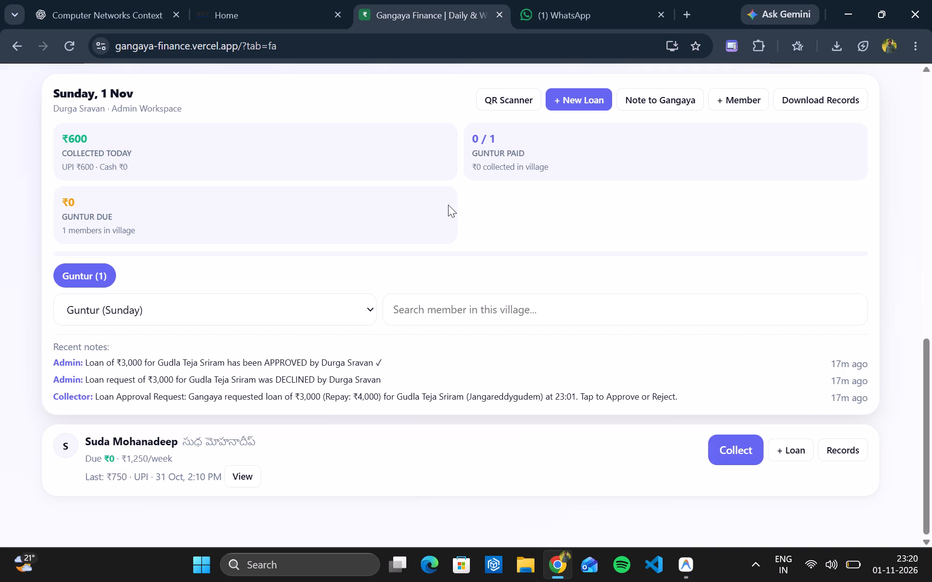
Start a new loan for the existing borrower from Guntur, with ₹3000 as the amount given.
scroll(448, 205, "up", 6)
scroll(448, 205, "down", 1)
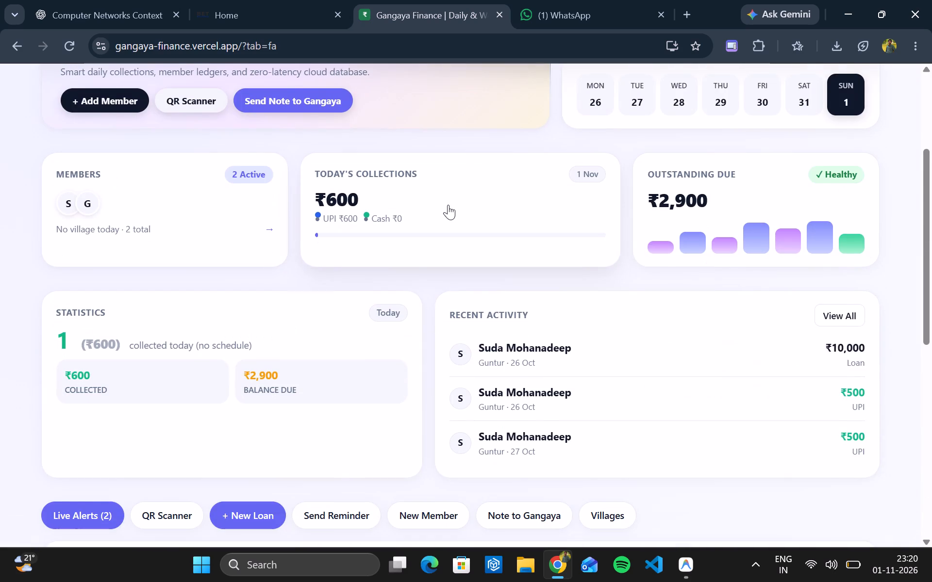
scroll(448, 205, "down", 5)
scroll(448, 205, "up", 1)
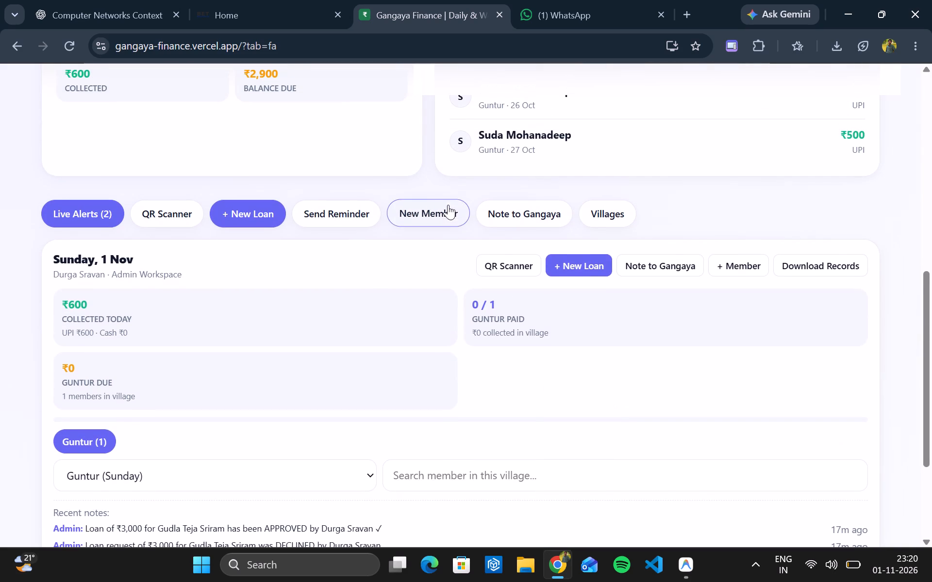
left_click(252, 214)
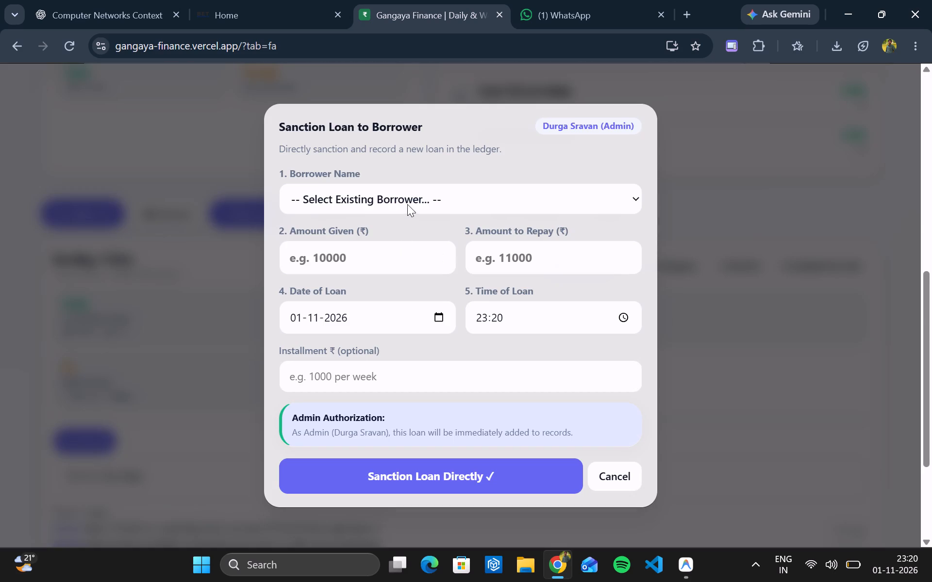
left_click(405, 197)
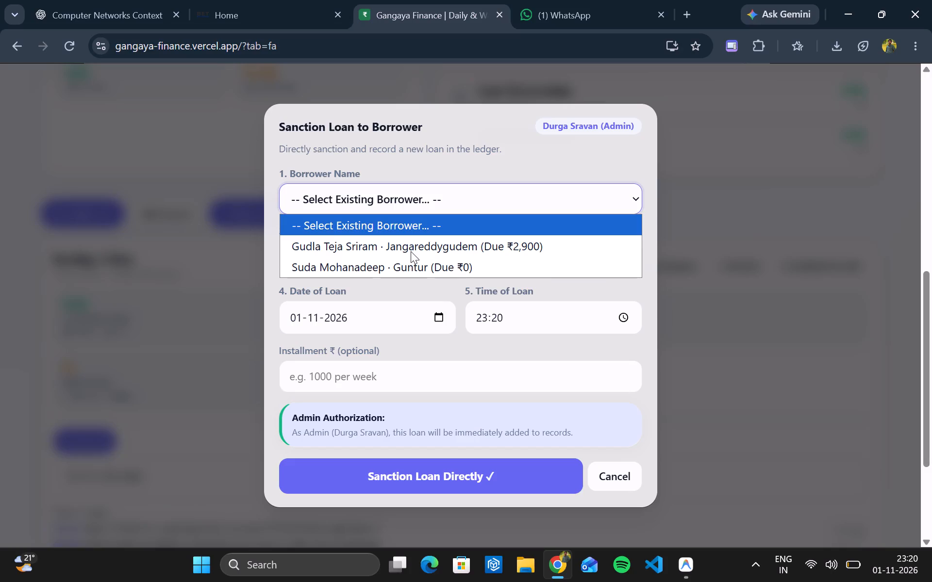
left_click(408, 266)
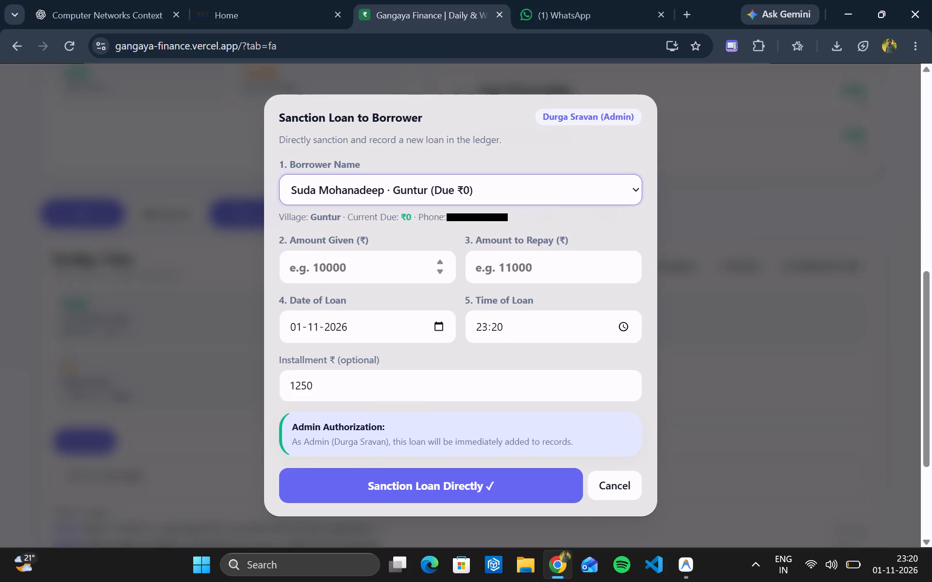
left_click(395, 266)
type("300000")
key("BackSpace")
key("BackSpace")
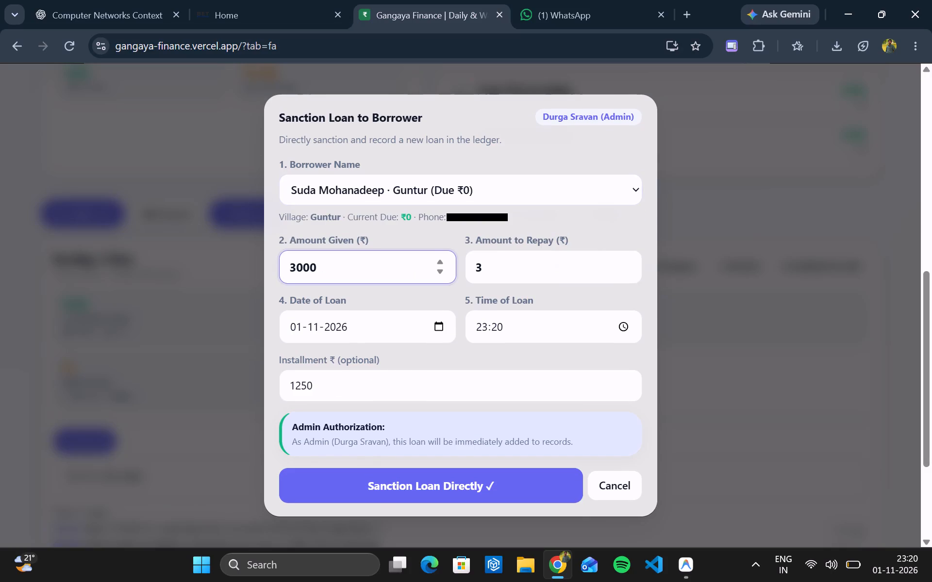
Set the amount to repay to ₹5000 and the installment to ₹1000, and sanction the Guntur borrower's loan directly.
left_click(509, 267)
key("BackSpace")
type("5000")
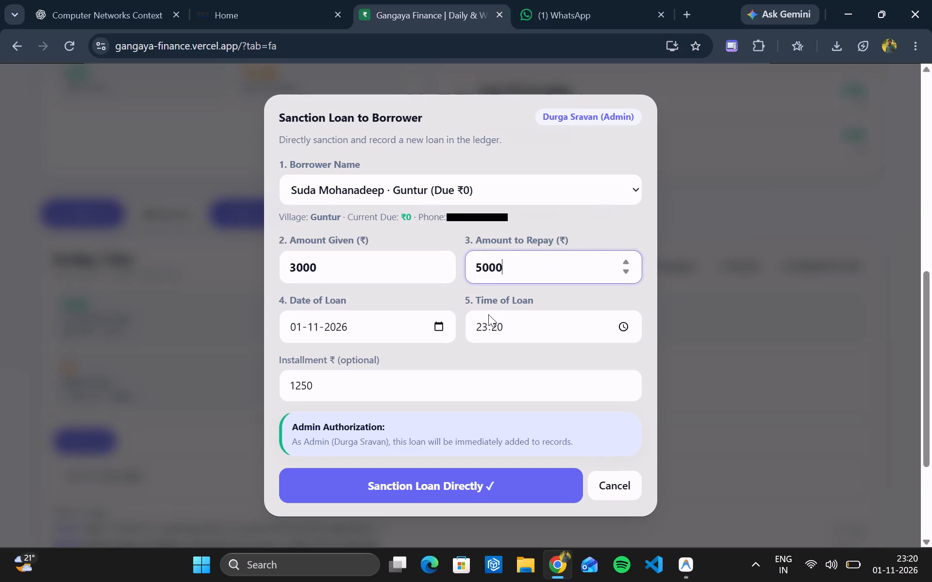
left_click(433, 372)
key("BackSpace")
key("BackSpace")
key("BackSpace")
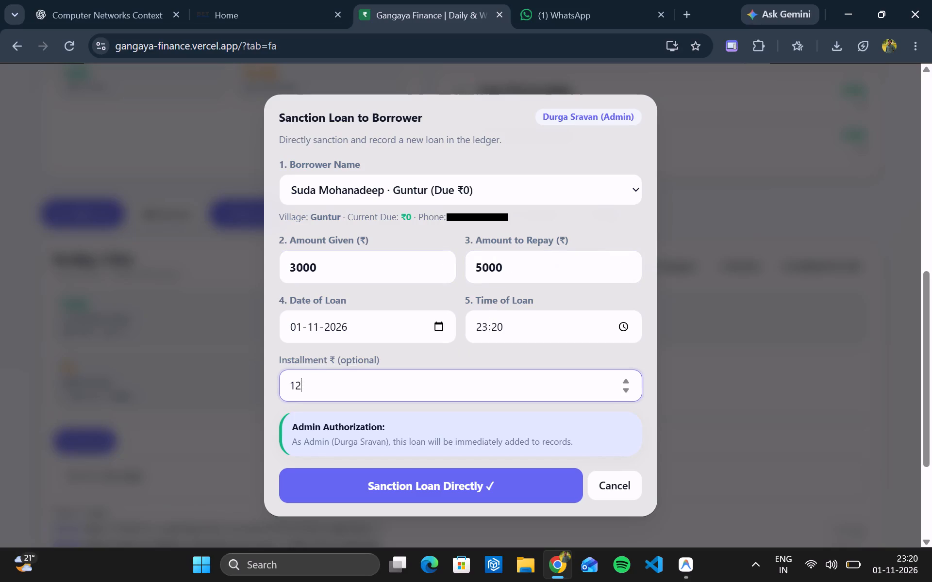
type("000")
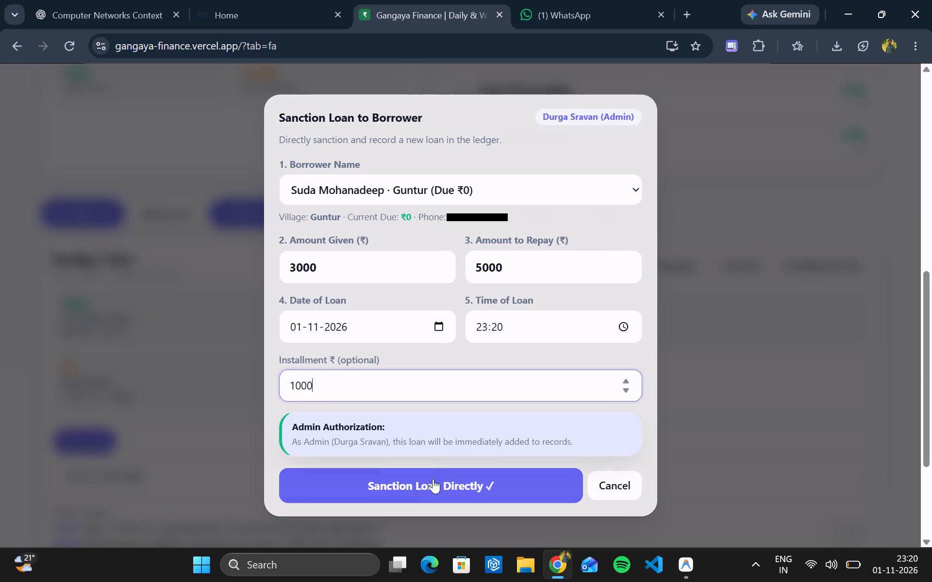
left_click(430, 490)
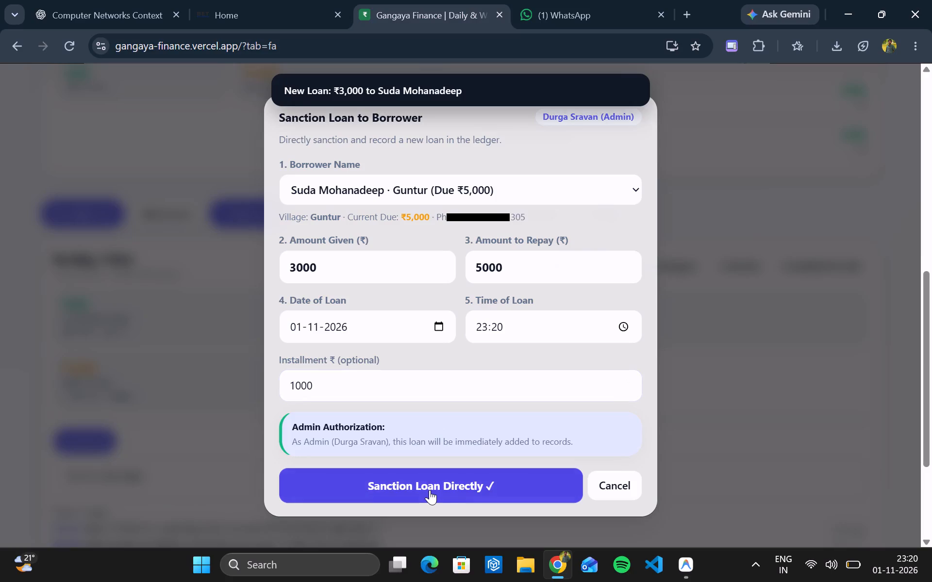
Review the receipt of the newly sanctioned ₹3,000 loan down to its end.
scroll(453, 326, "down", 1)
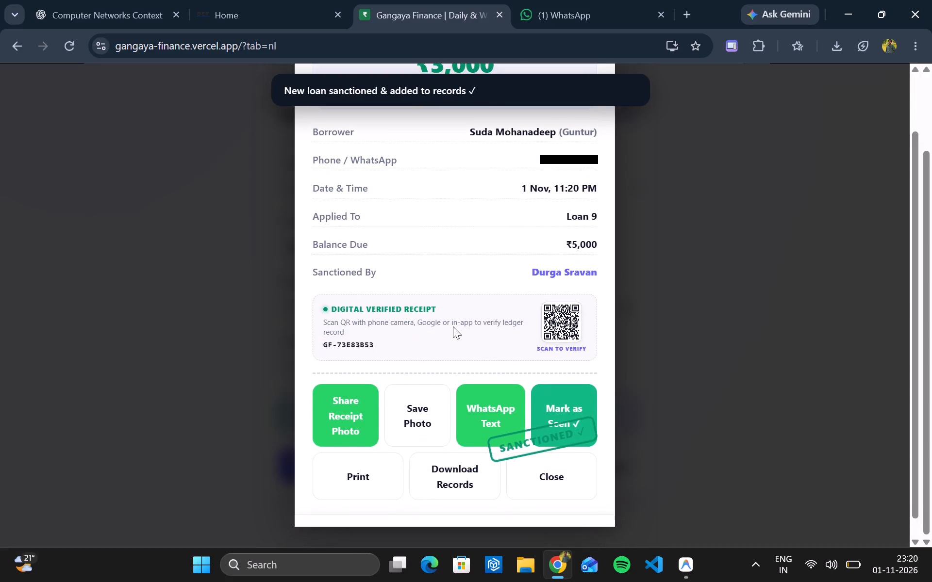
scroll(453, 326, "down", 1)
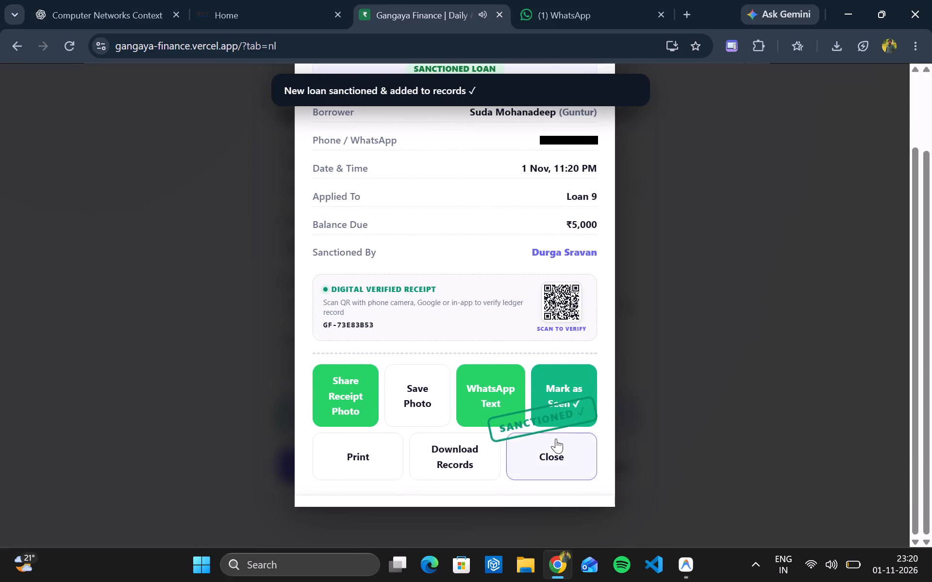
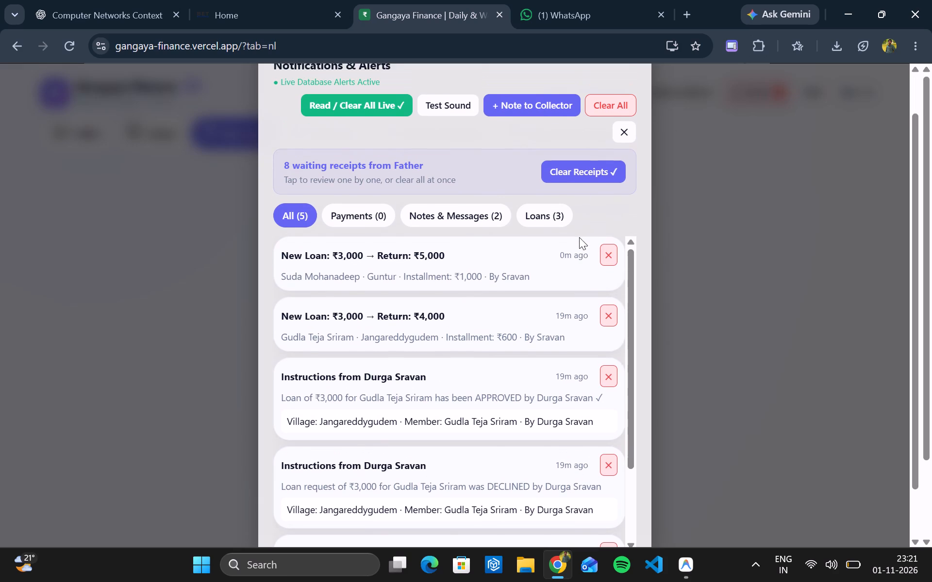
Test the alert sound from Notifications & Alerts.
scroll(579, 237, "down", 1)
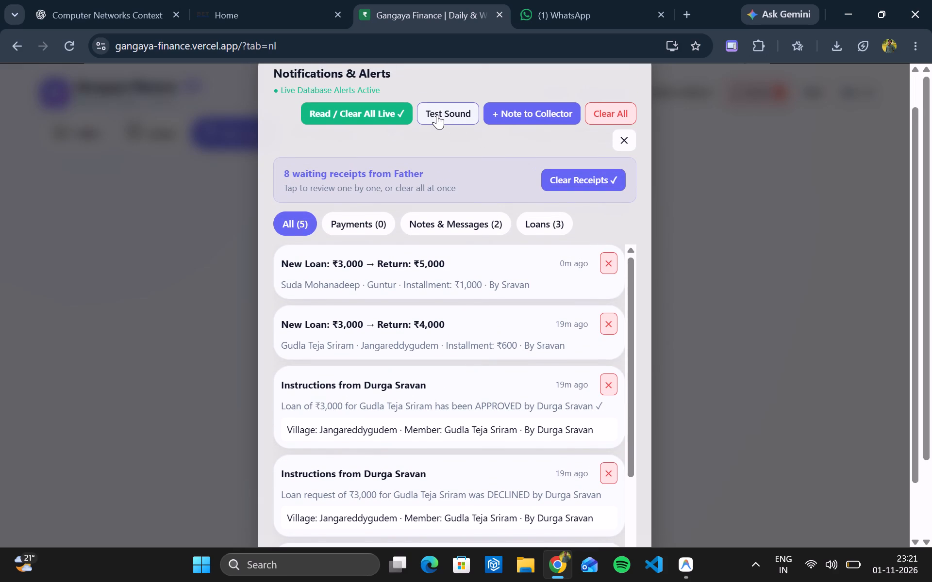
left_click(437, 114)
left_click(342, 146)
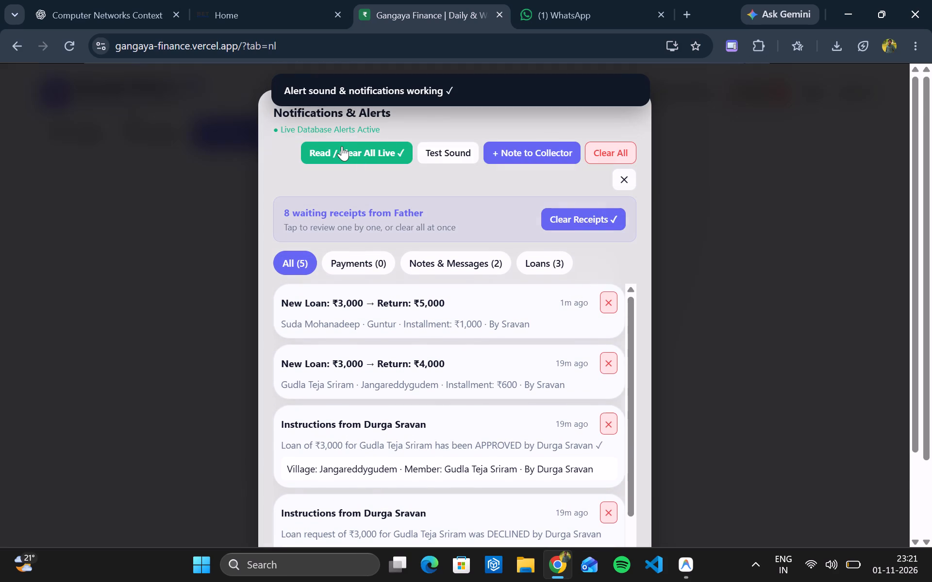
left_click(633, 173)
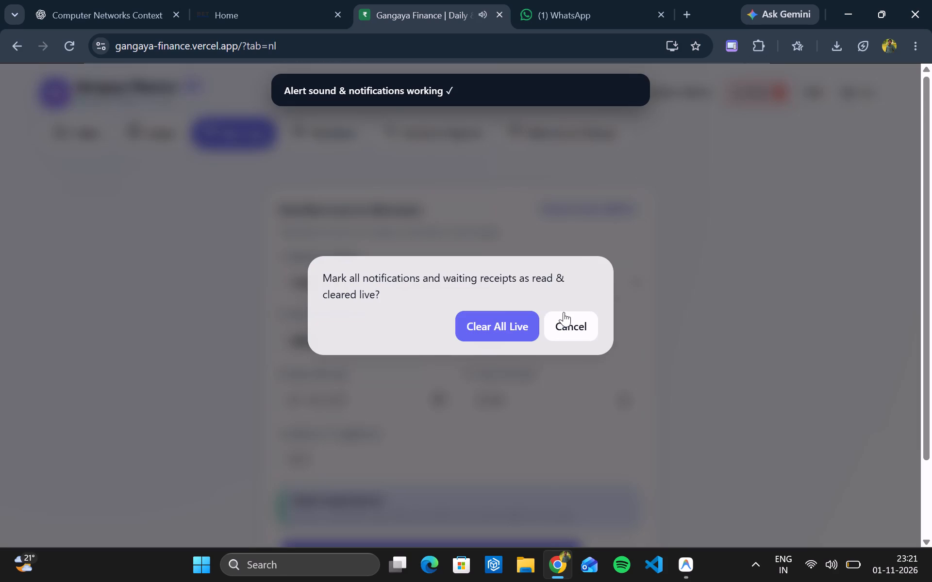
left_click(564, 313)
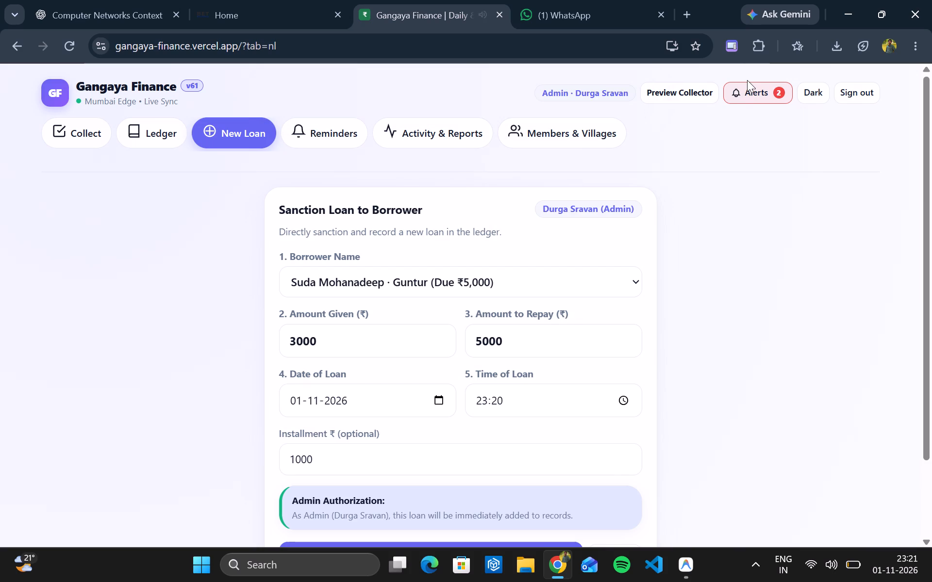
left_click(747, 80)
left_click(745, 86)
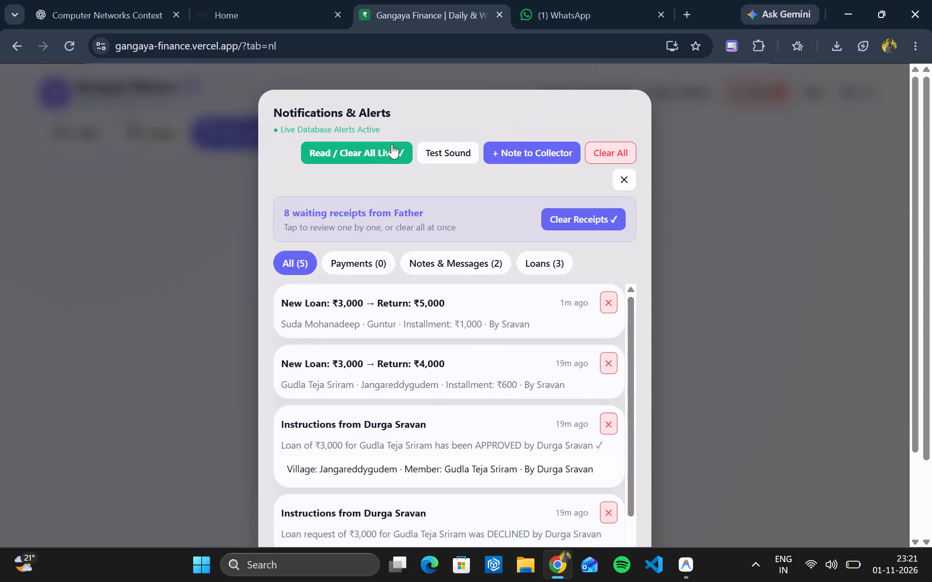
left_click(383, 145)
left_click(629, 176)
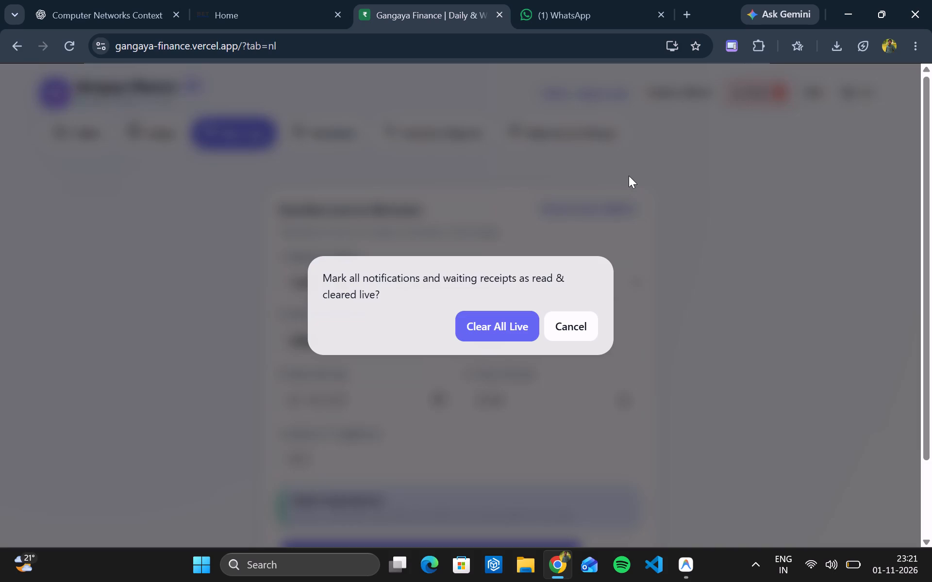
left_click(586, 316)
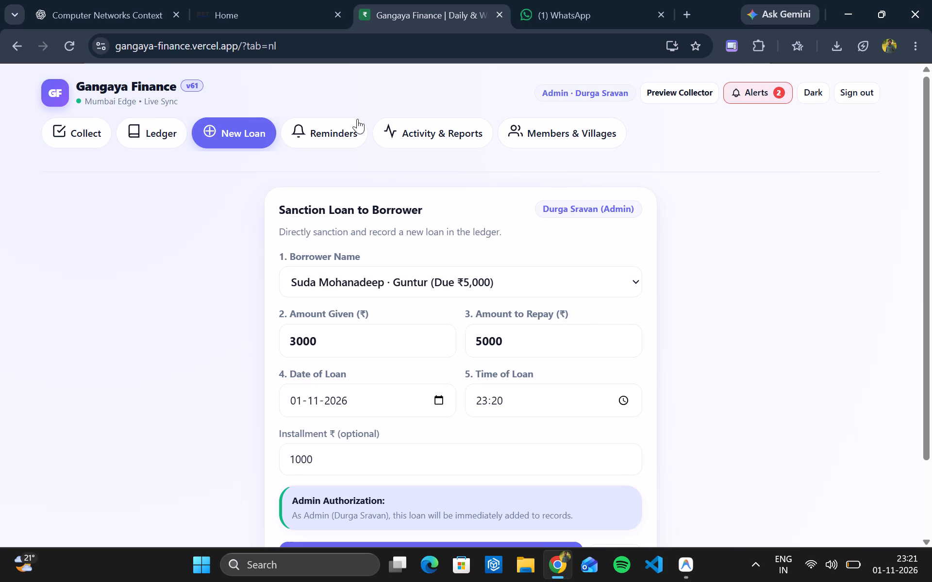
Record a ₹1,000 cash collection for the Guntur borrower and close the payment receipt.
left_click(57, 127)
scroll(371, 319, "down", 2)
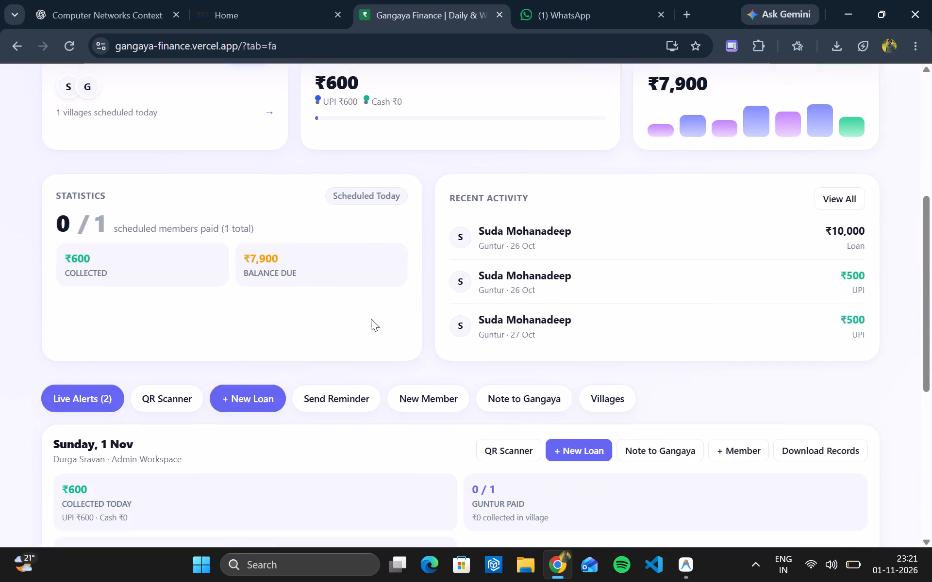
scroll(371, 319, "down", 4)
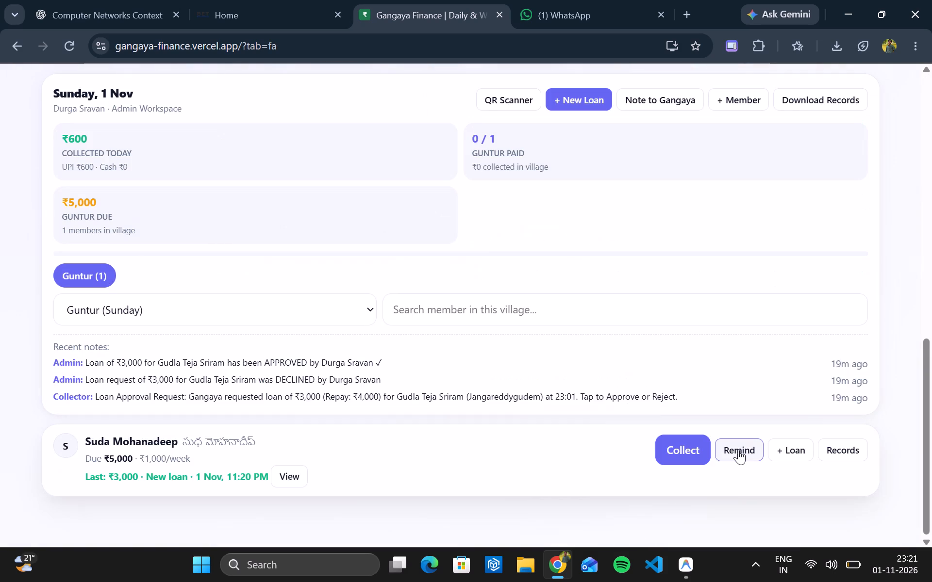
left_click(666, 450)
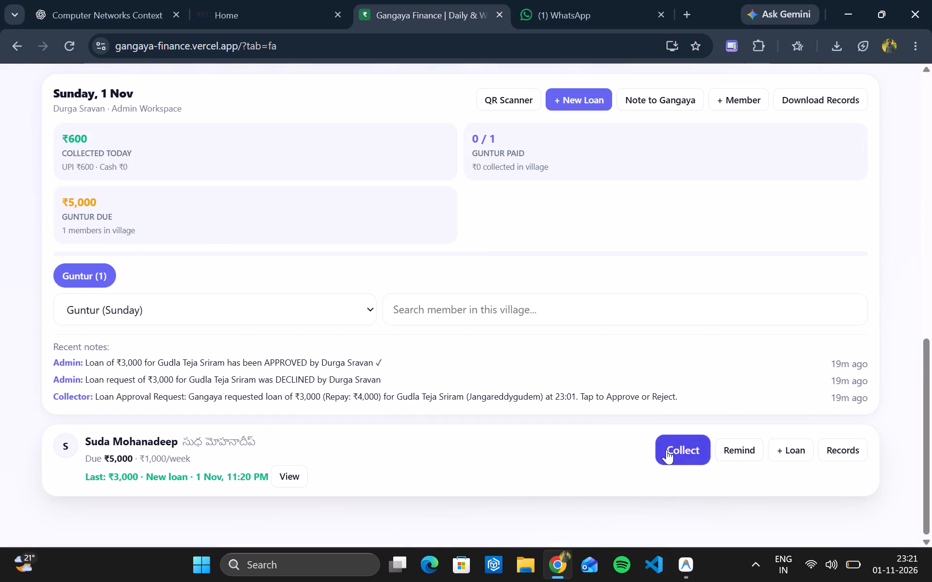
scroll(567, 380, "down", 2)
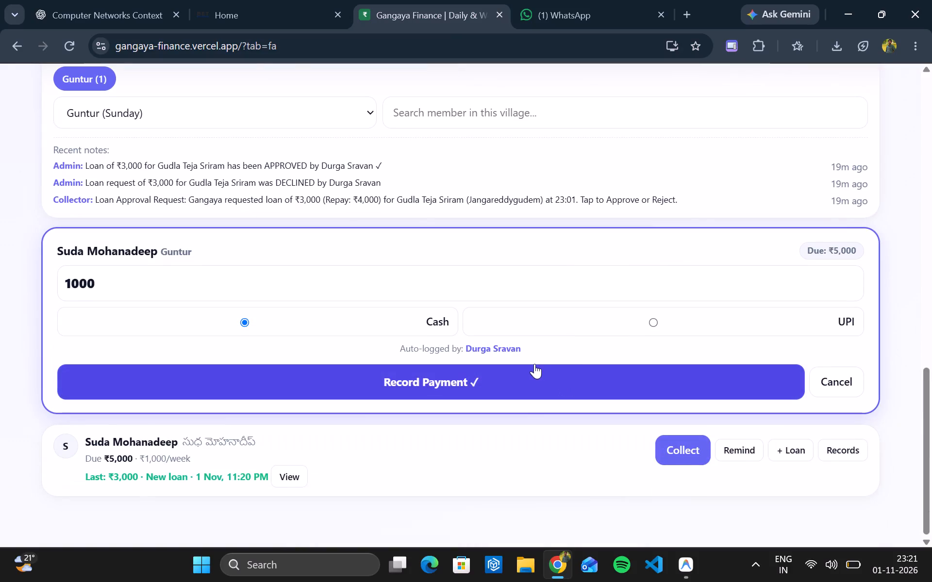
left_click(521, 381)
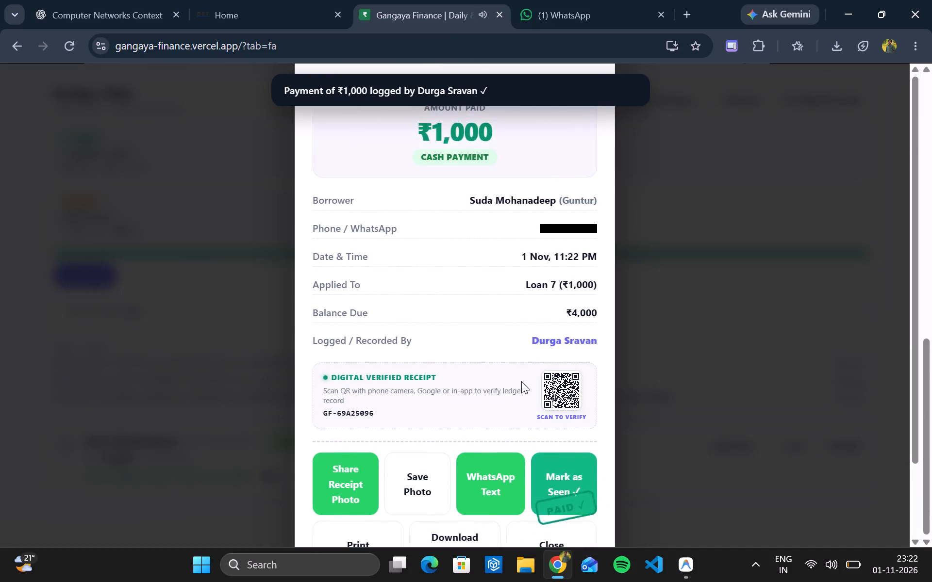
scroll(521, 381, "down", 1)
left_click(567, 454)
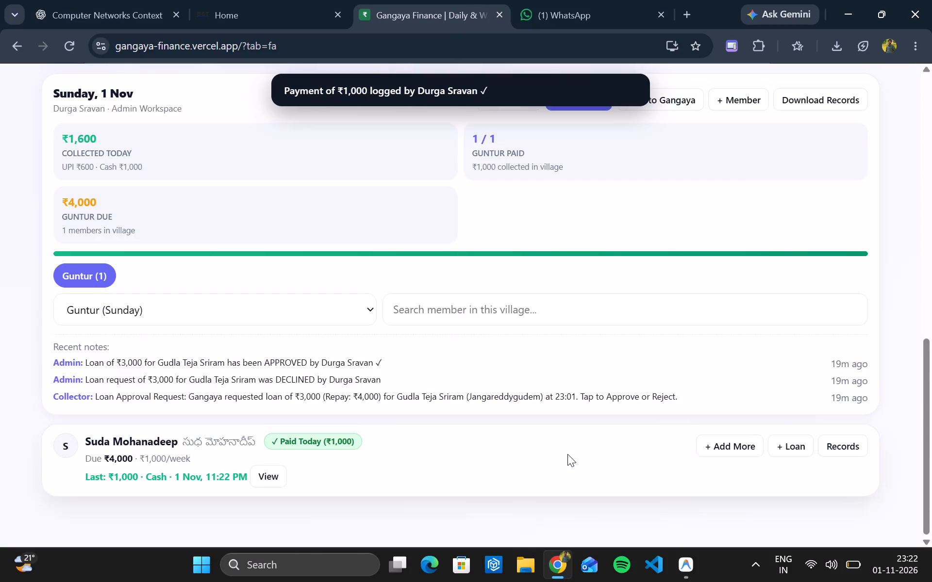
Check the timeline of payments and loans in Activity & Reports.
scroll(465, 291, "up", 7)
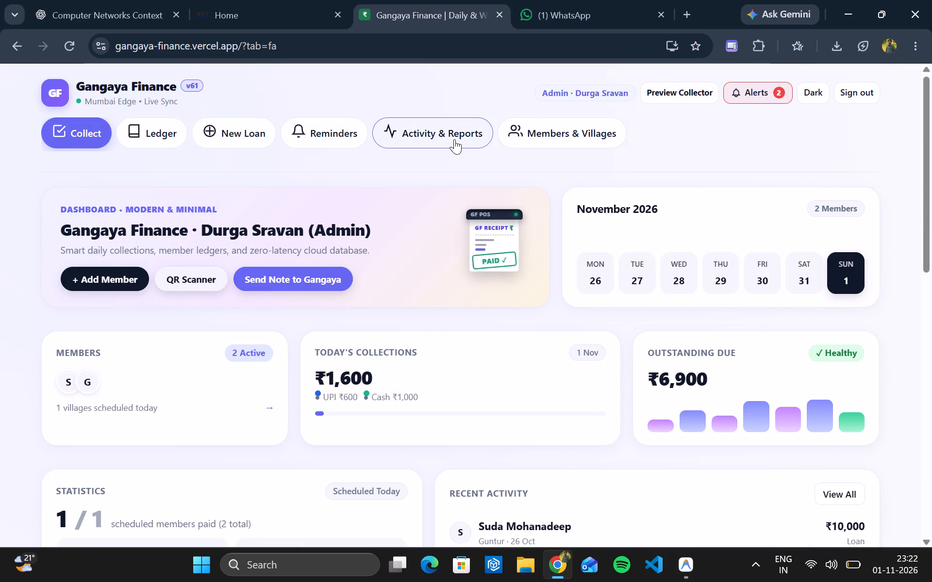
left_click(454, 138)
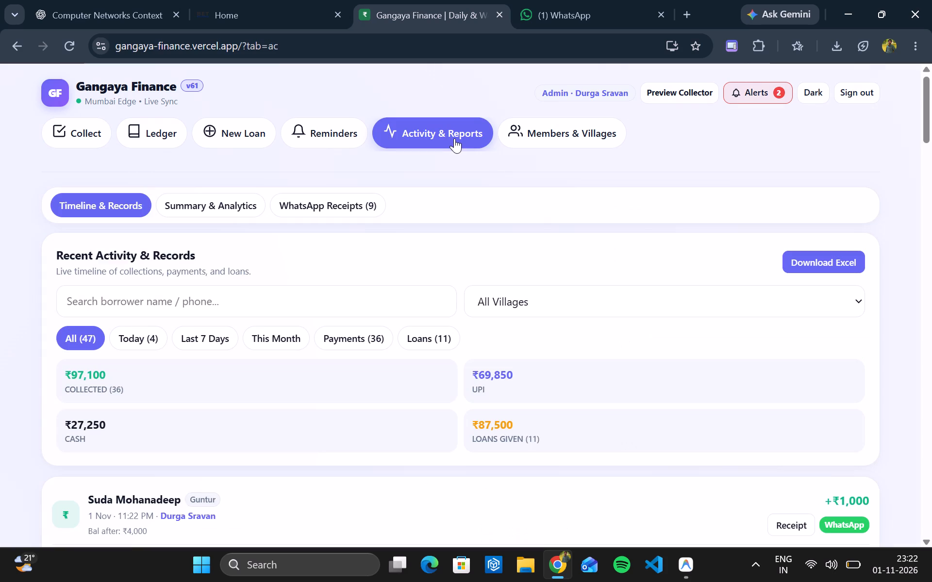
scroll(454, 138, "up", 3)
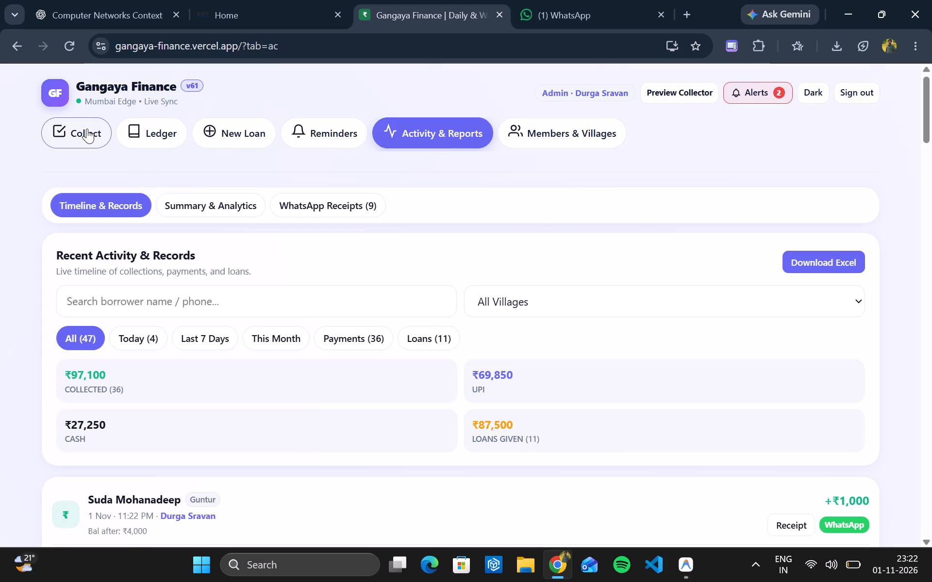
Return to the collection dashboard and examine today's collections, statistics, recent activity and the cloud verification section.
left_click(87, 129)
scroll(237, 287, "down", 3)
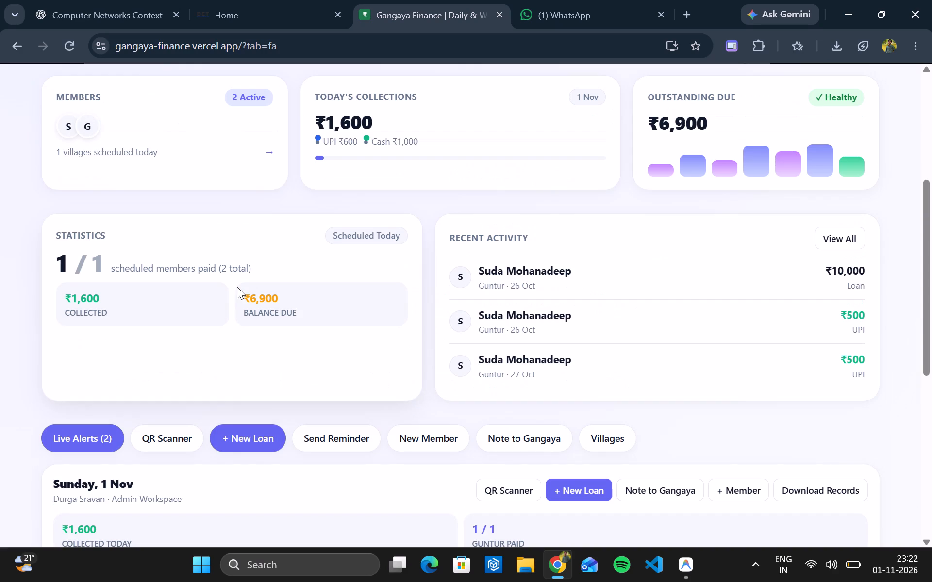
left_click(329, 123)
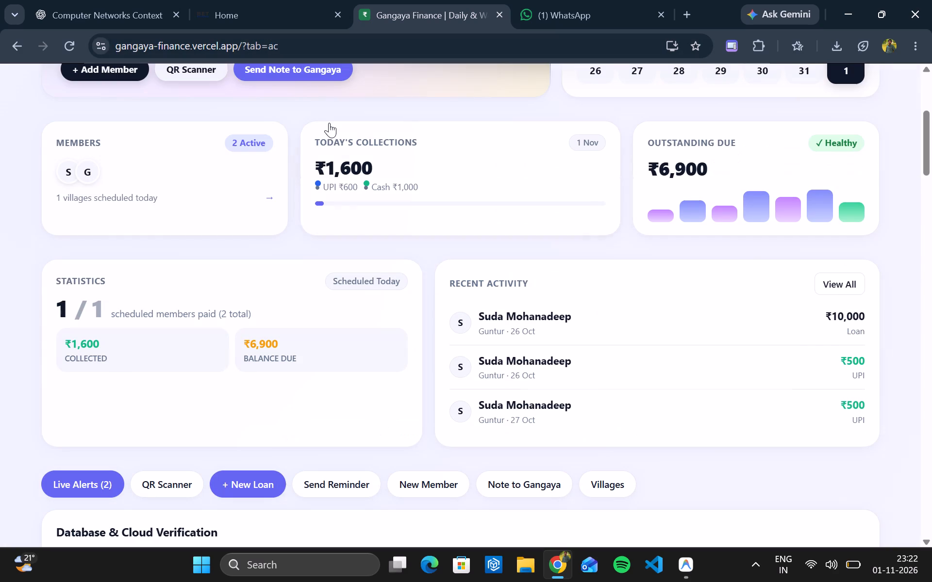
left_click(387, 215)
left_click(387, 215)
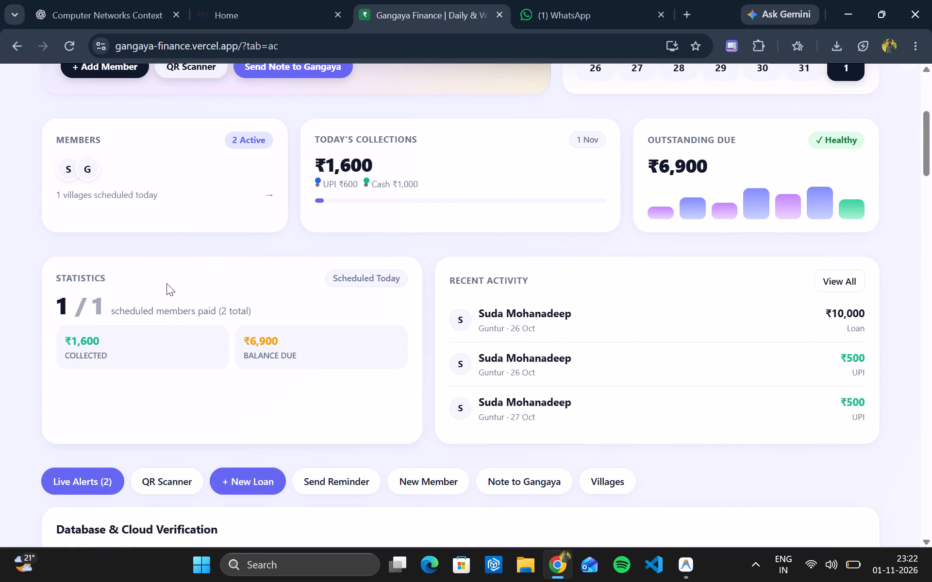
scroll(208, 334, "down", 2)
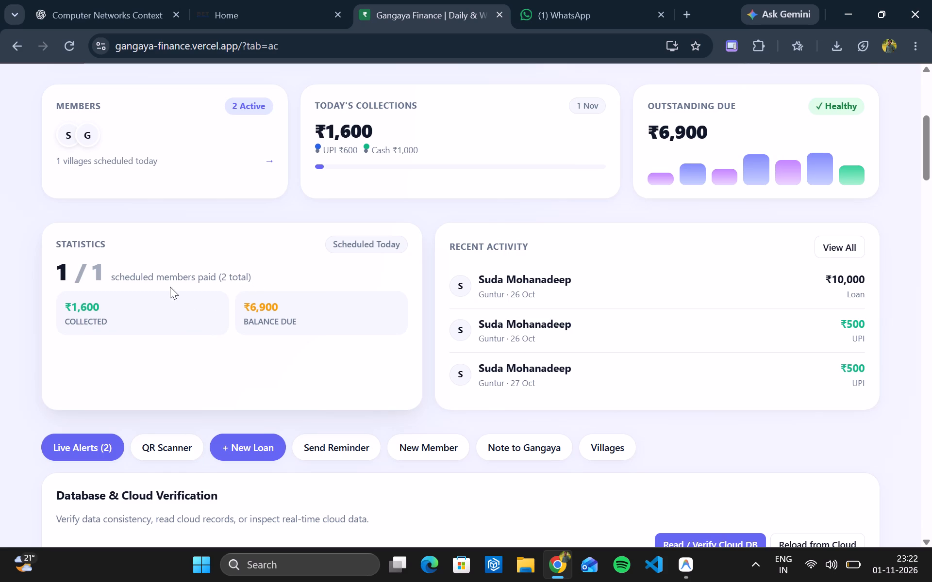
scroll(170, 287, "down", 2)
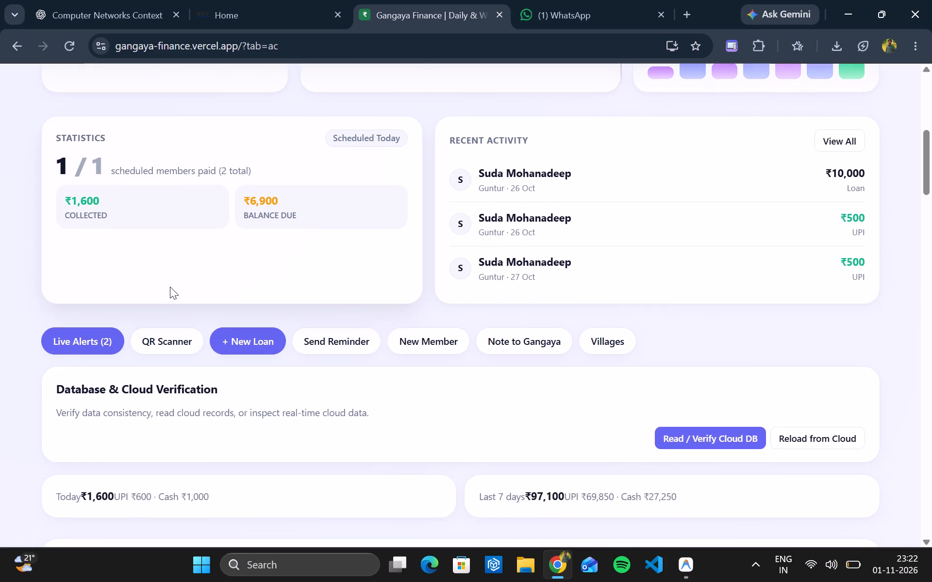
scroll(170, 287, "up", 1)
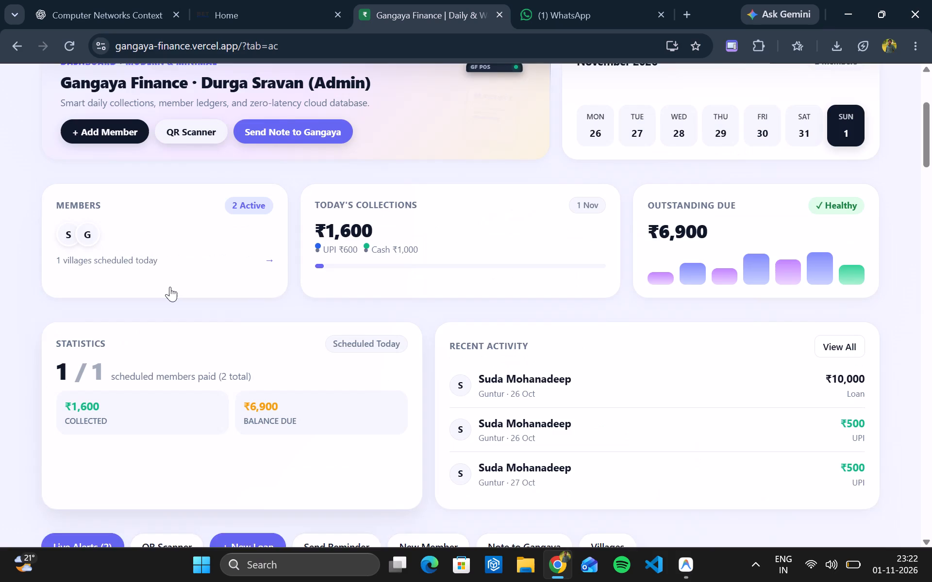
scroll(170, 287, "up", 1)
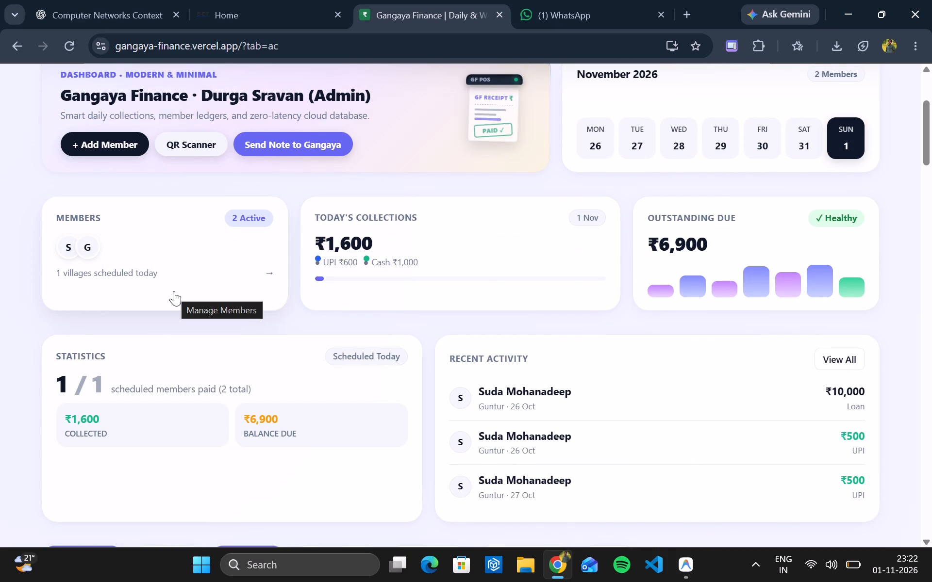
Go to the active members list and review all records of the Jangareddygudem member.
left_click(174, 291)
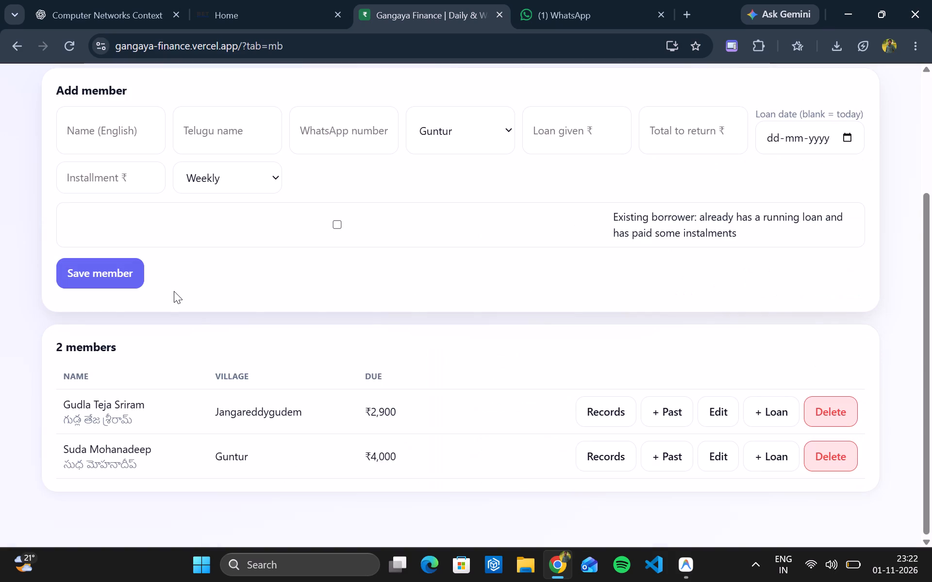
scroll(174, 291, "down", 2)
left_click(599, 403)
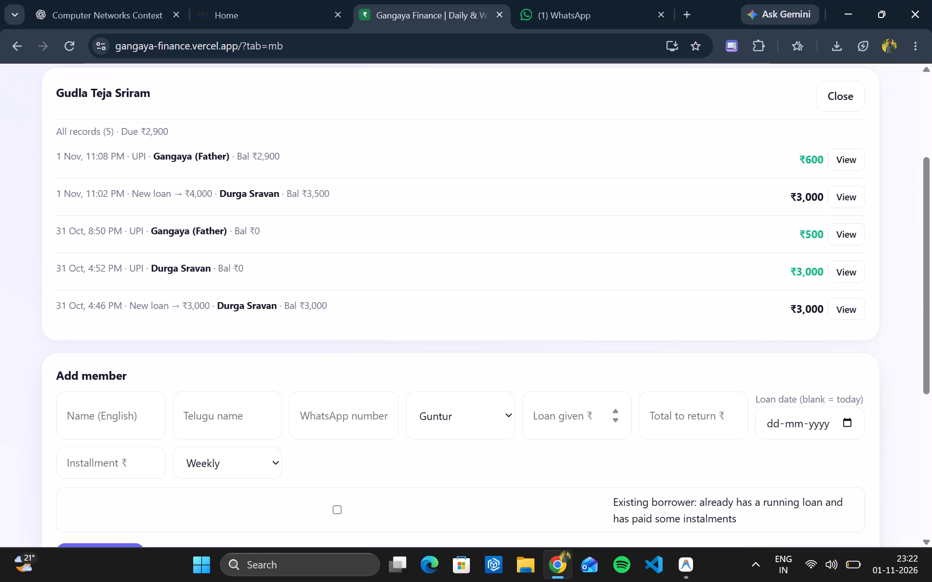
scroll(486, 449, "down", 4)
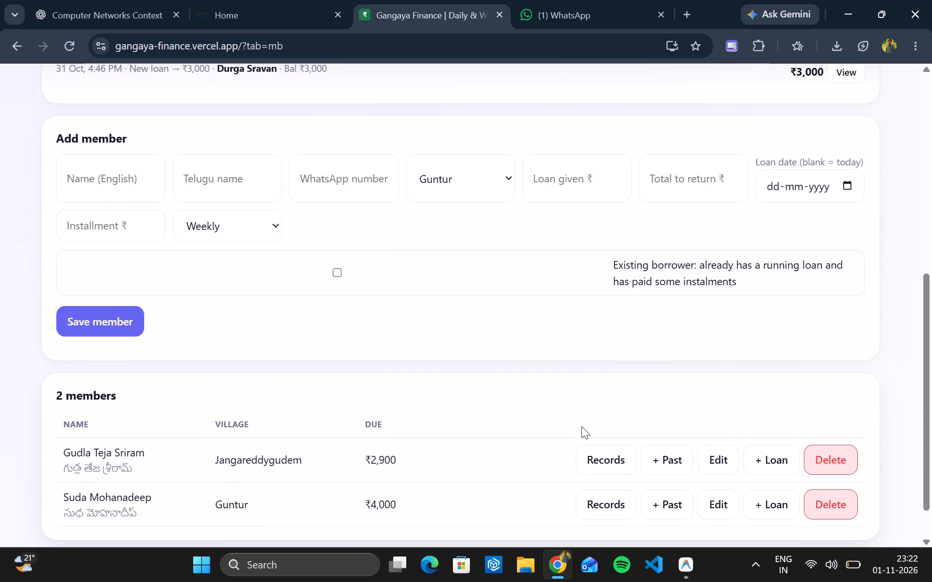
scroll(573, 409, "up", 6)
scroll(573, 409, "down", 1)
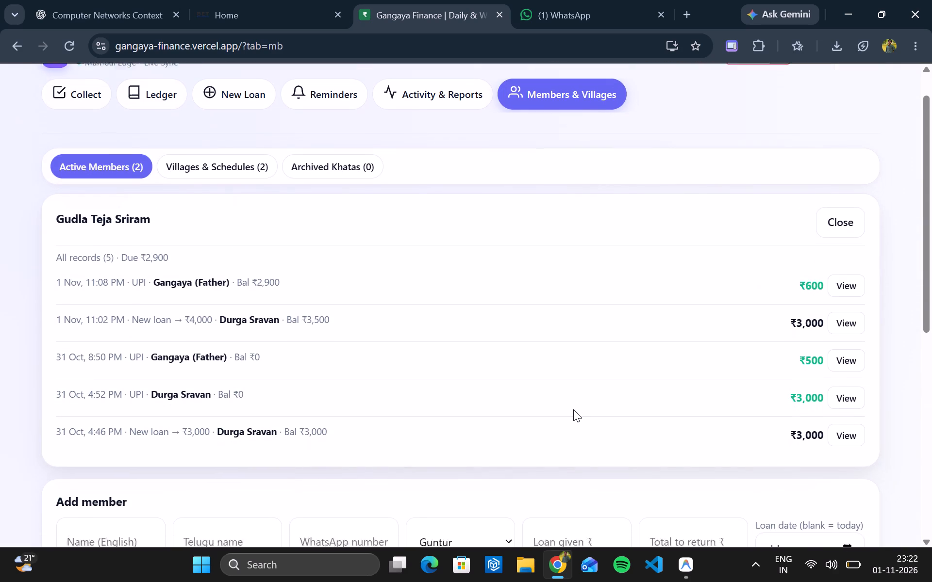
scroll(573, 409, "down", 1)
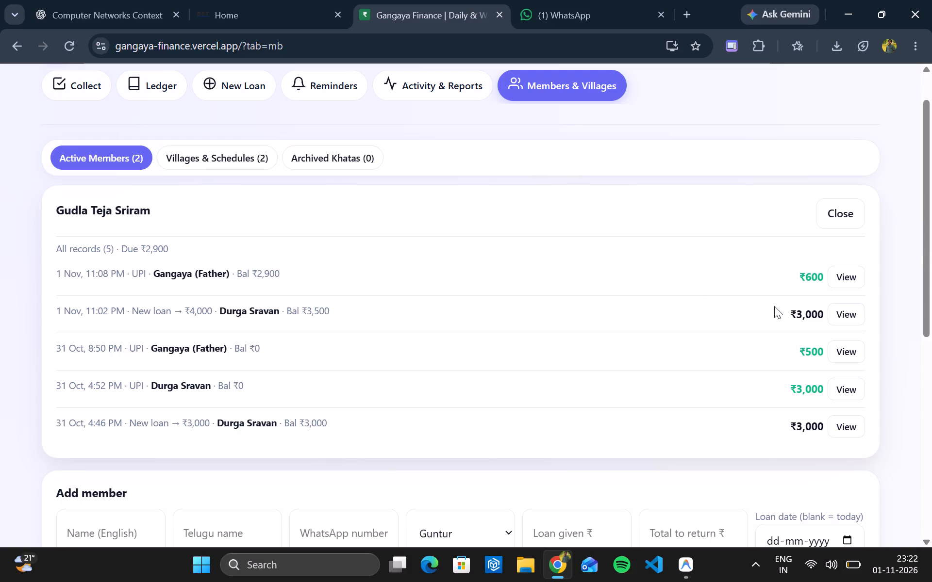
scroll(619, 291, "up", 1)
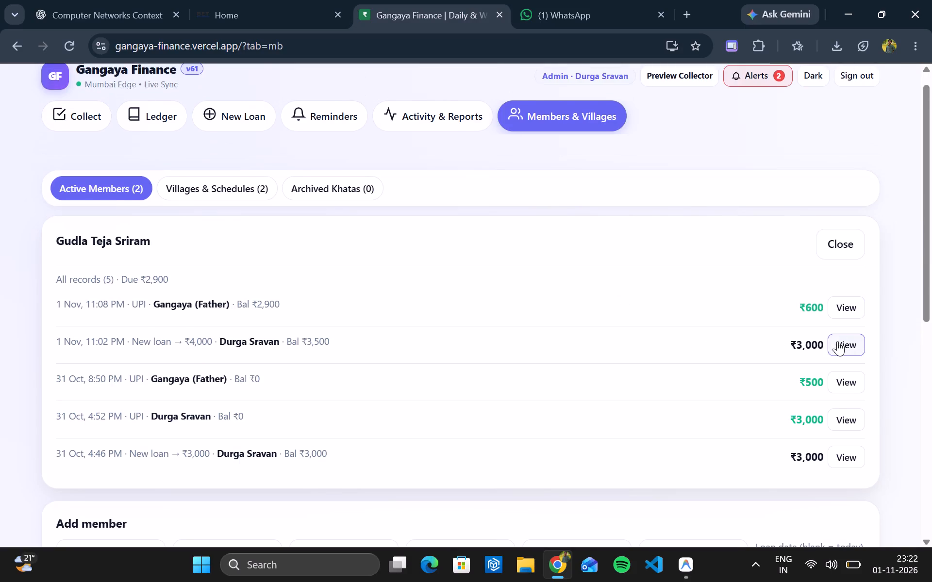
View the receipt for the Jangareddygudem member's ₹3,000 loan of 1 Nov, 11:02 PM, and close it.
left_click(837, 341)
scroll(522, 395, "down", 1)
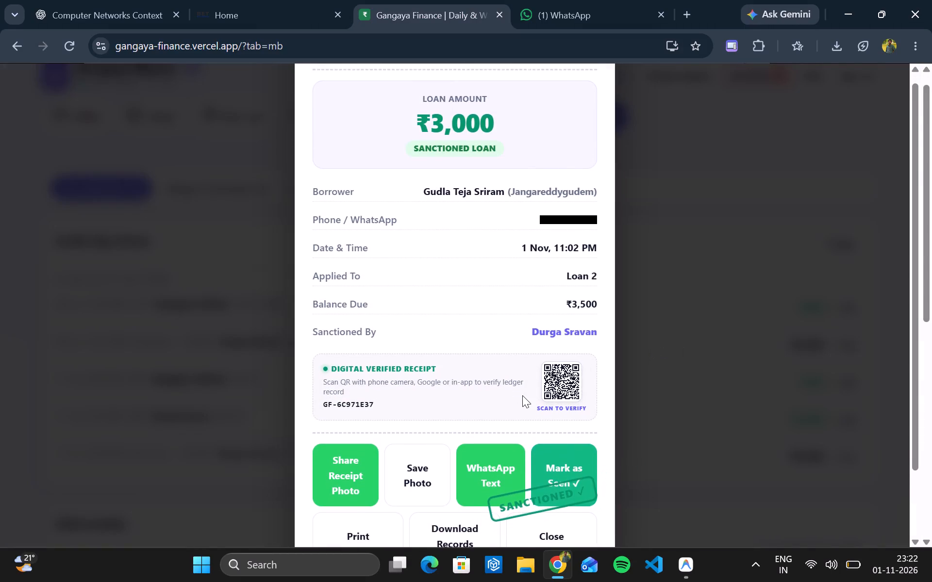
scroll(522, 395, "down", 2)
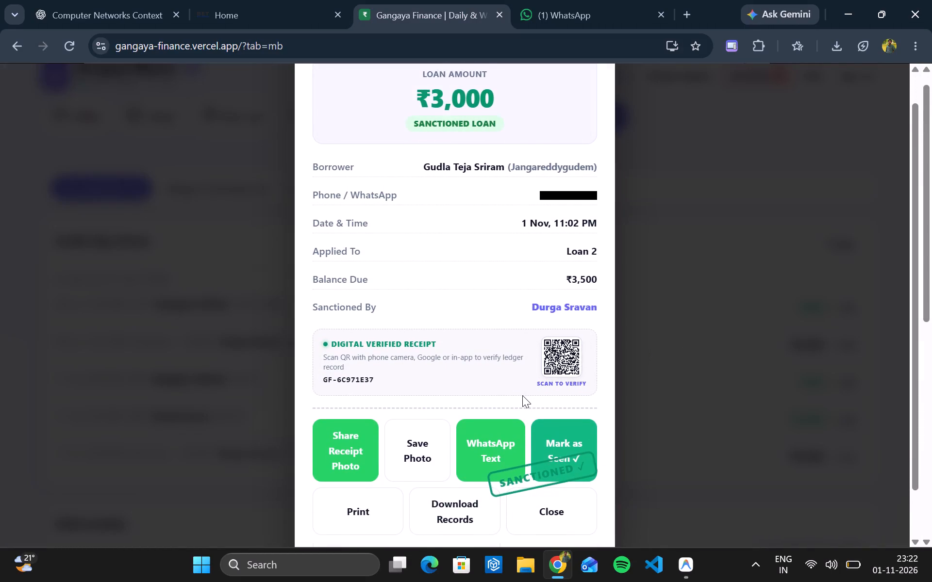
scroll(522, 395, "down", 2)
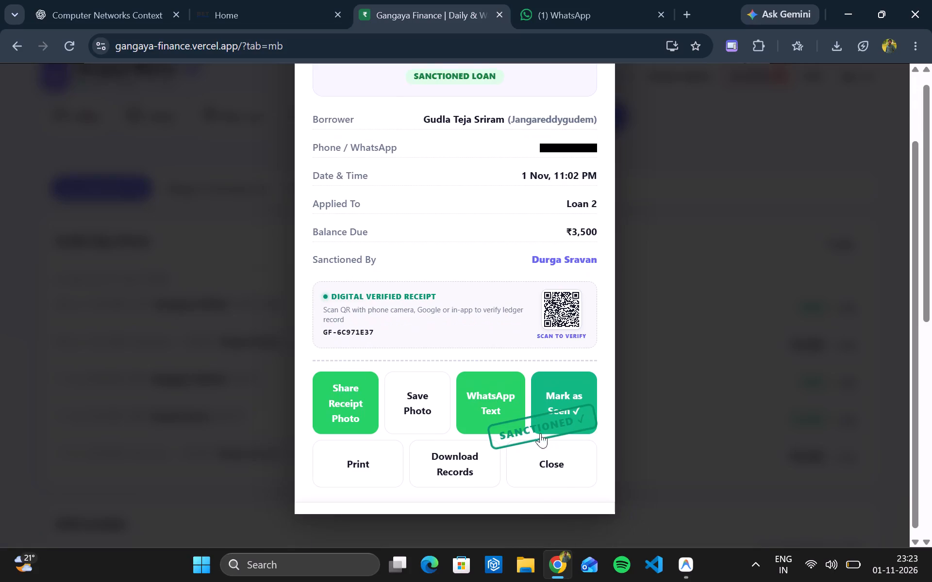
left_click(545, 460)
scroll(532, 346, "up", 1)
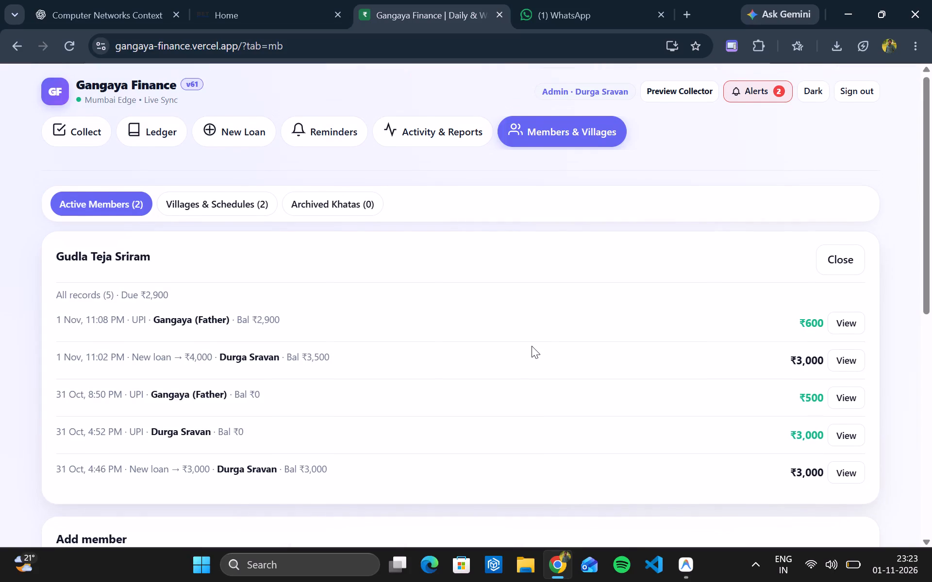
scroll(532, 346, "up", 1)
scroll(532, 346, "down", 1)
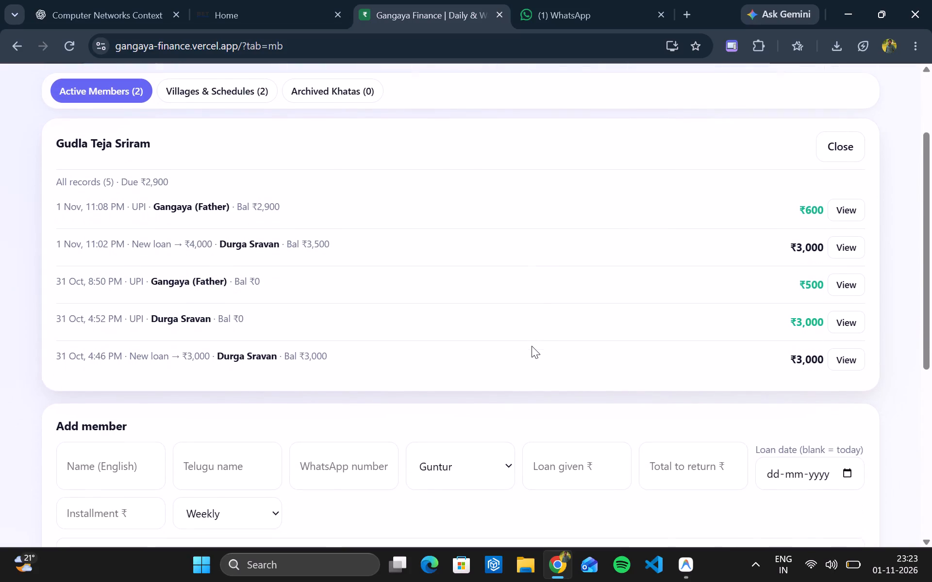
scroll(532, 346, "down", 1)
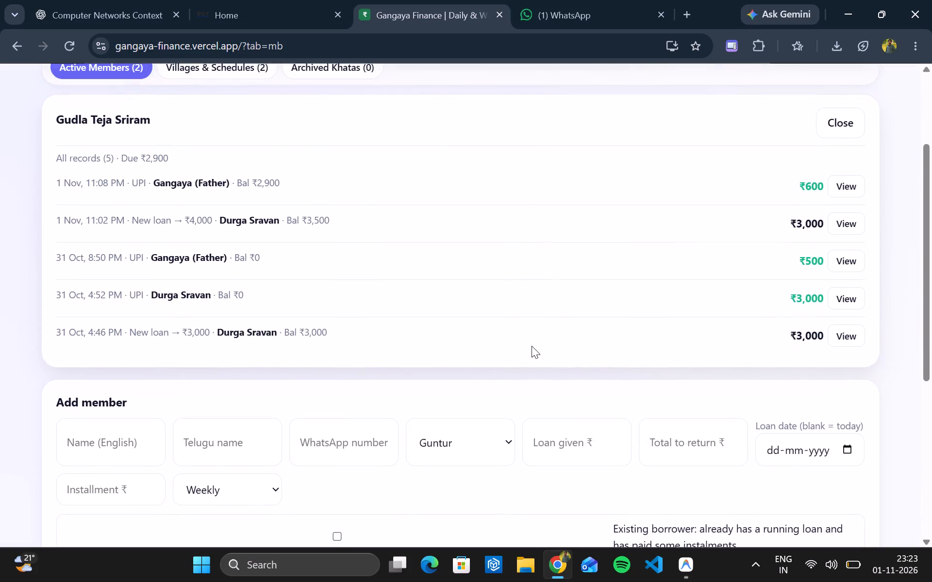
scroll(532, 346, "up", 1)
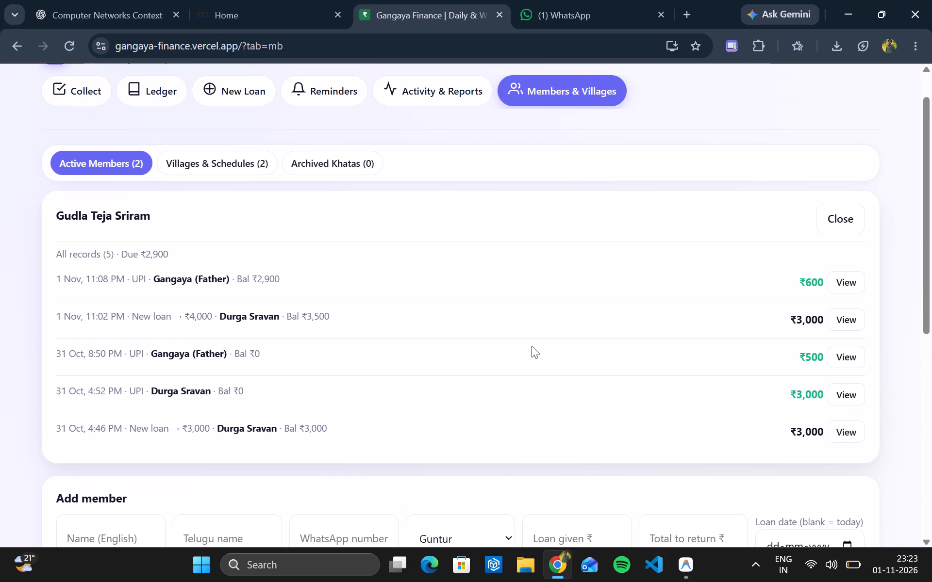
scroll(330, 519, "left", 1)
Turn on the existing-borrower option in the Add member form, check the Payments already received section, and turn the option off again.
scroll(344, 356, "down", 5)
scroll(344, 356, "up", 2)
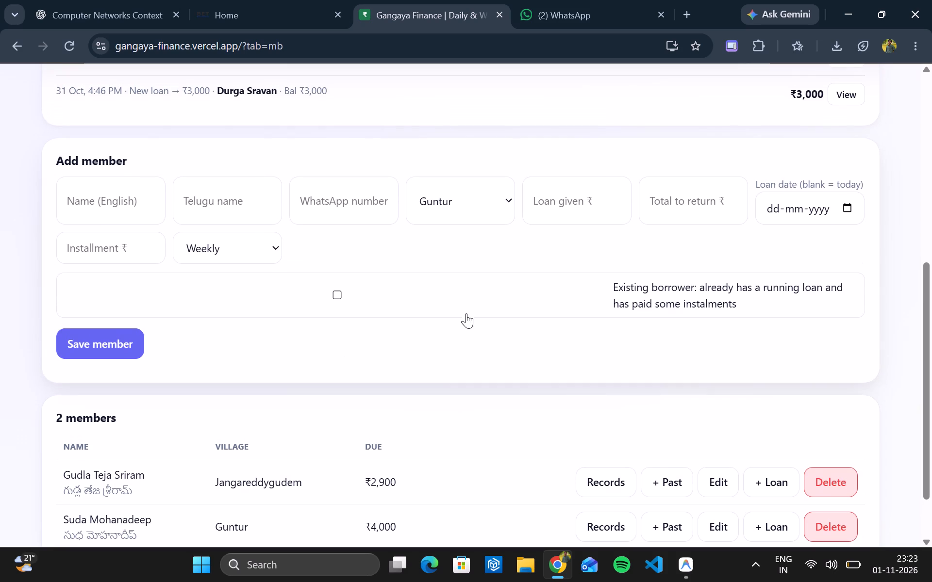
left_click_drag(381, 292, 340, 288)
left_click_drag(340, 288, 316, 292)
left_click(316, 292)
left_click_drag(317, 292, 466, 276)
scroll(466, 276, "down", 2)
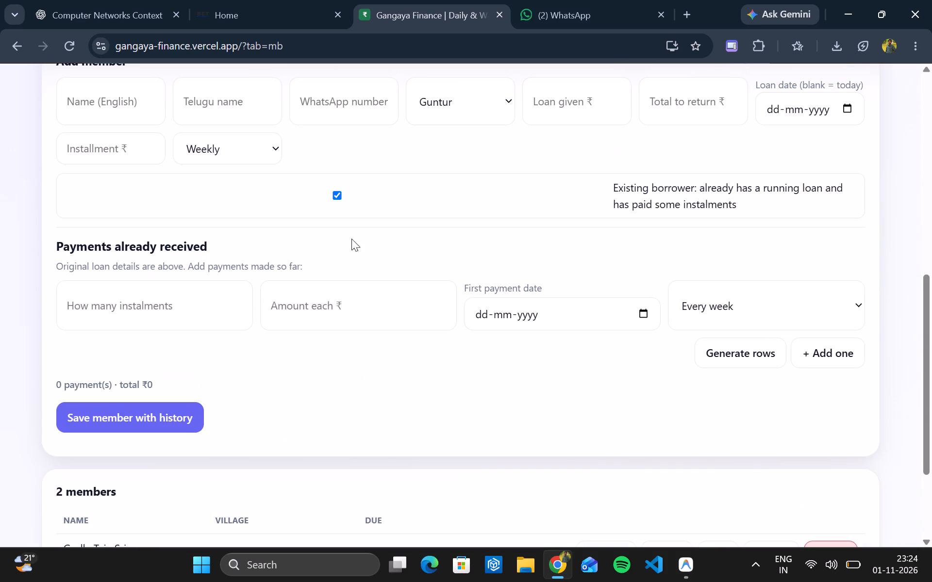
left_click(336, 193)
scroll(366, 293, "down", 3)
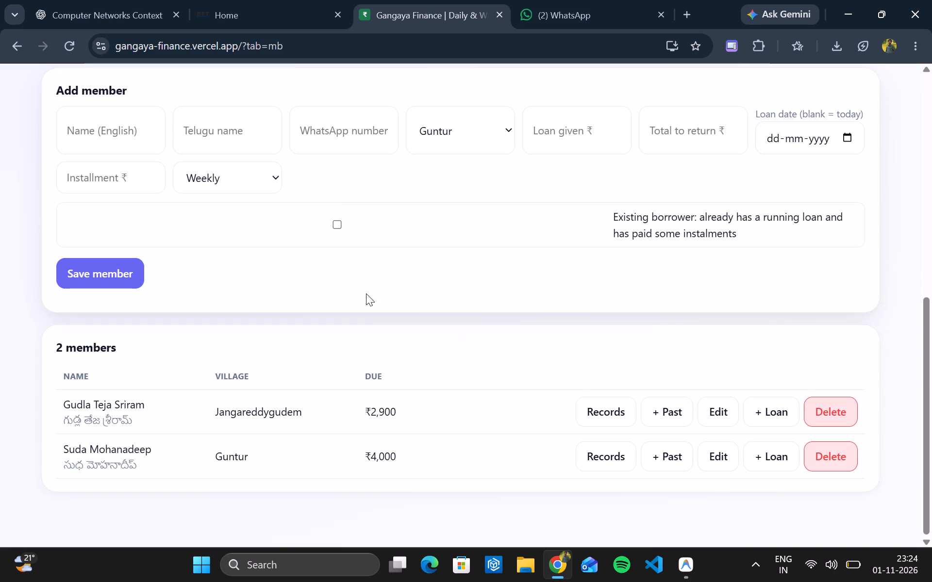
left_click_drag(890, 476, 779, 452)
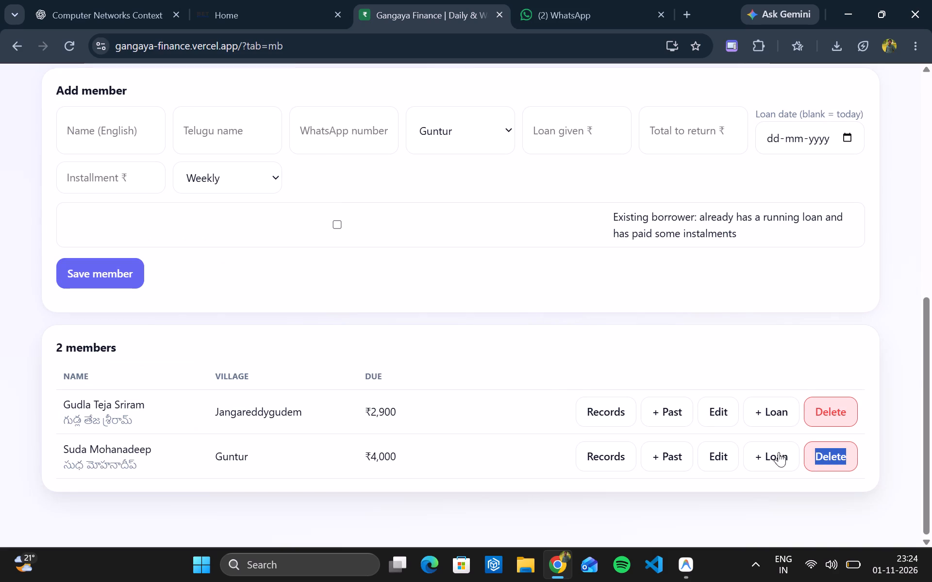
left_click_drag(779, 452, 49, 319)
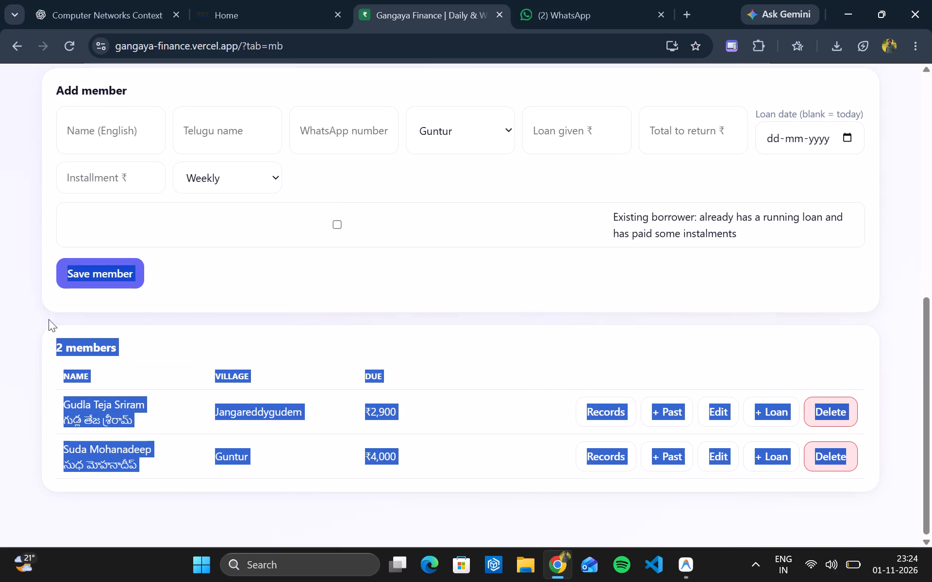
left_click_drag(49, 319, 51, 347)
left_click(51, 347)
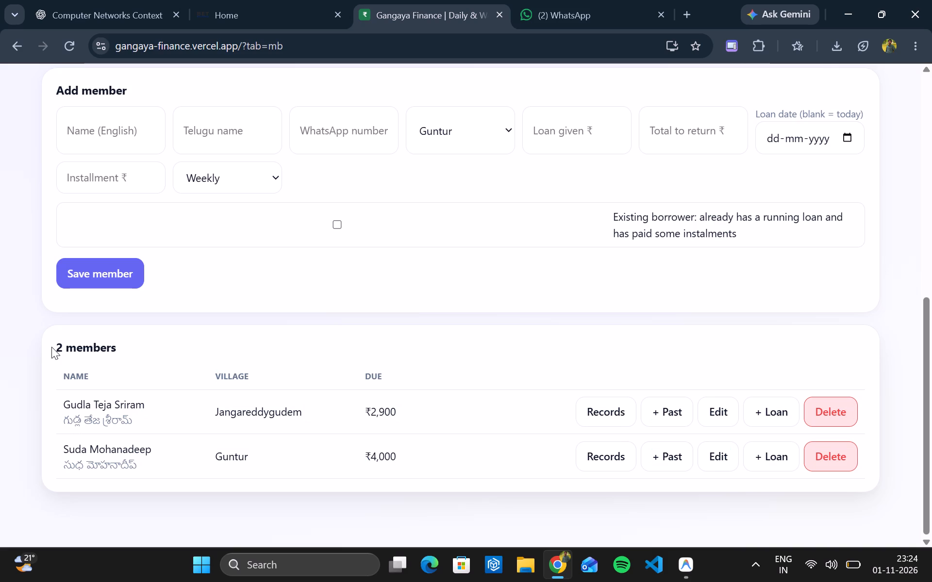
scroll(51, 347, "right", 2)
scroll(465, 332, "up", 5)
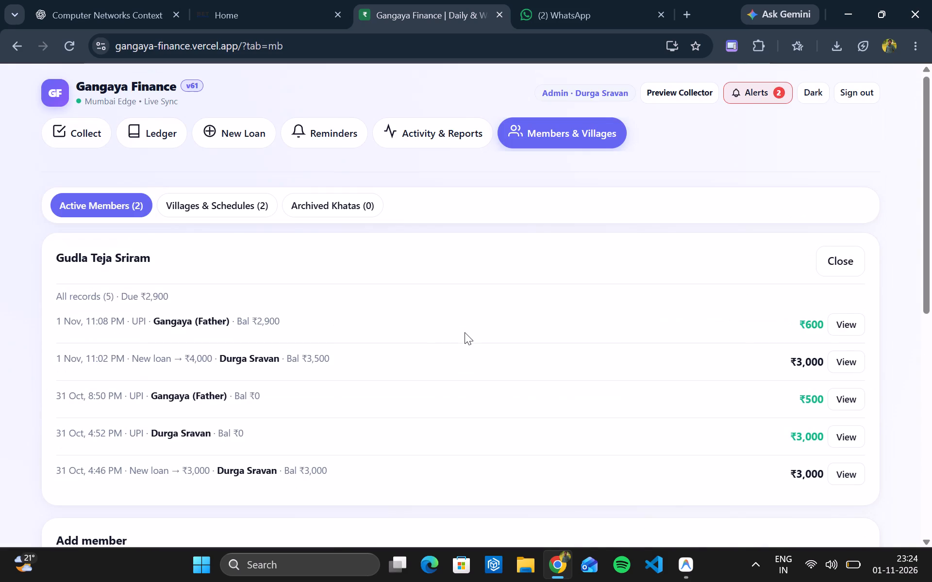
Open all records of the Guntur member, look through the payment and loan history, and close it.
scroll(465, 332, "down", 1)
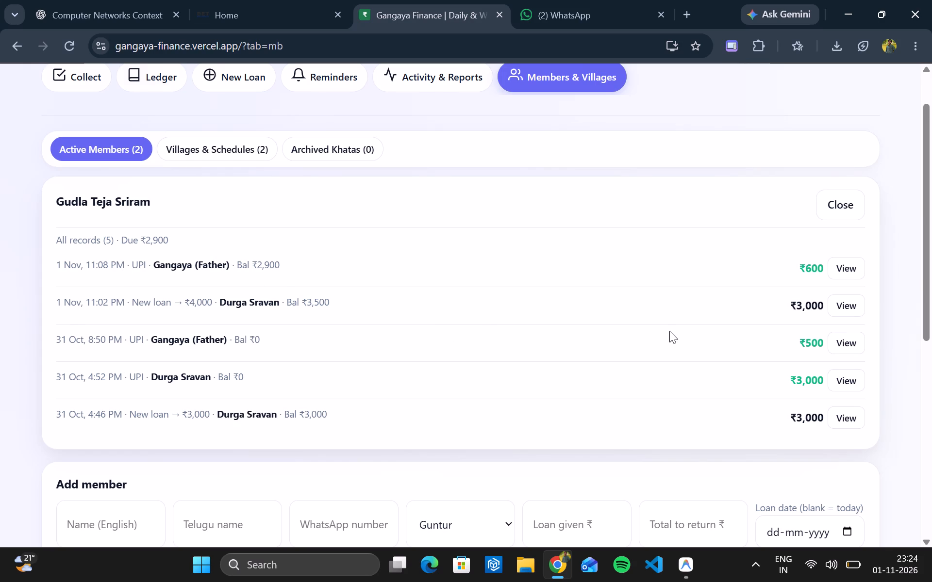
scroll(669, 331, "down", 7)
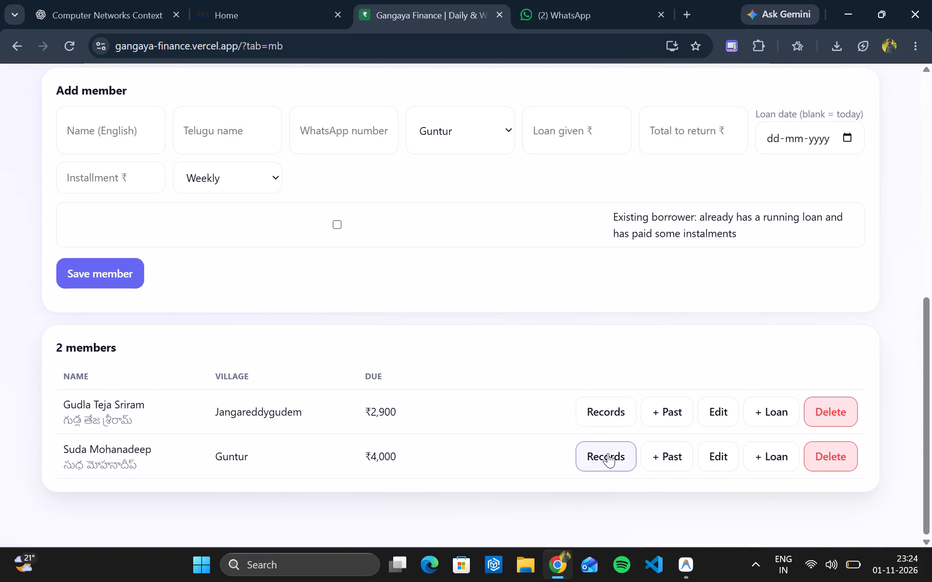
left_click(608, 453)
scroll(573, 329, "up", 6)
scroll(573, 329, "down", 10)
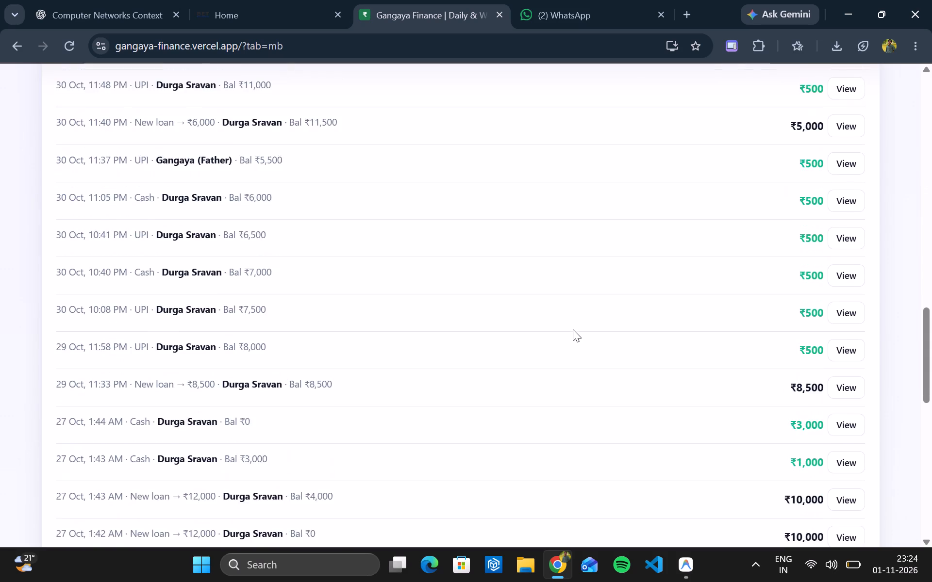
scroll(573, 329, "down", 6)
scroll(573, 329, "up", 7)
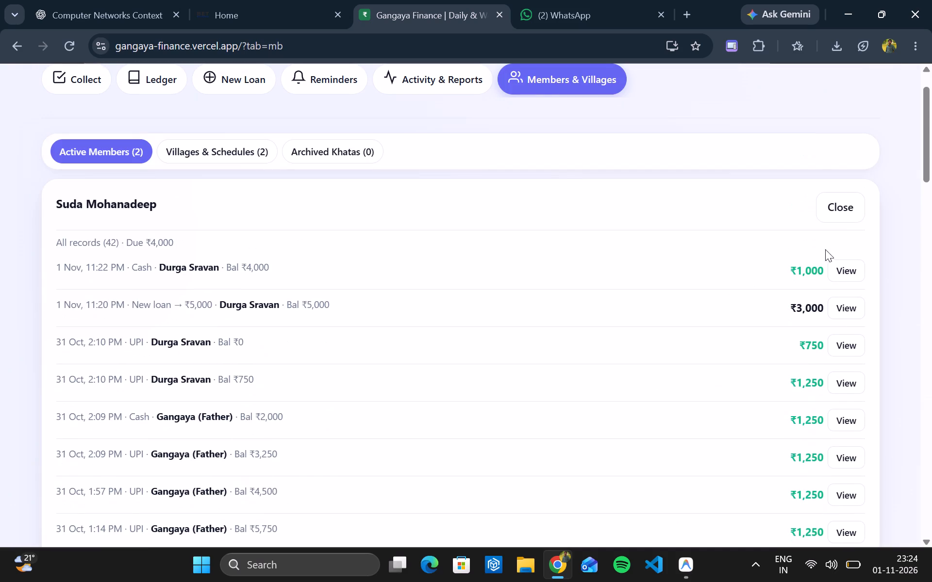
left_click(844, 193)
scroll(895, 388, "down", 8)
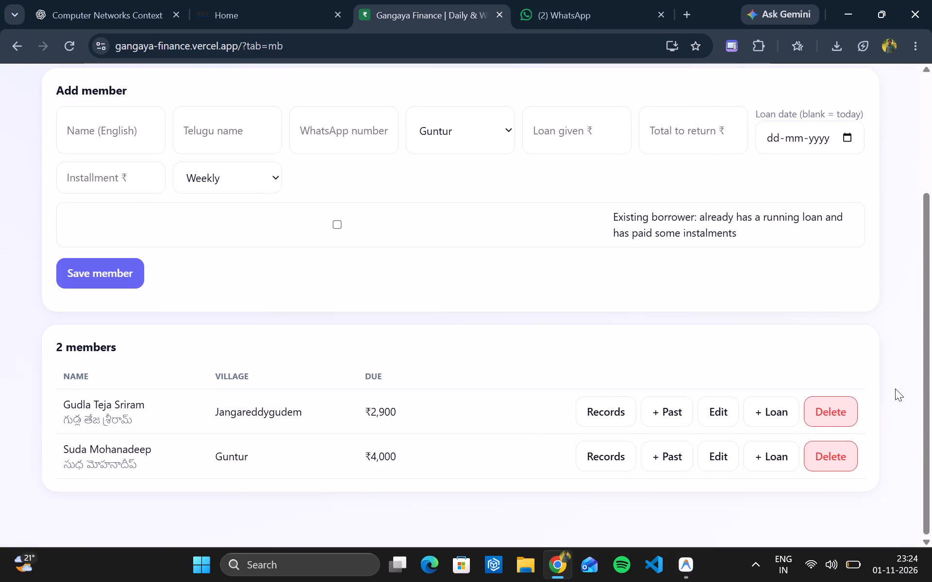
scroll(895, 388, "down", 1)
View the admin's Notifications & Alerts and close them.
scroll(712, 419, "up", 5)
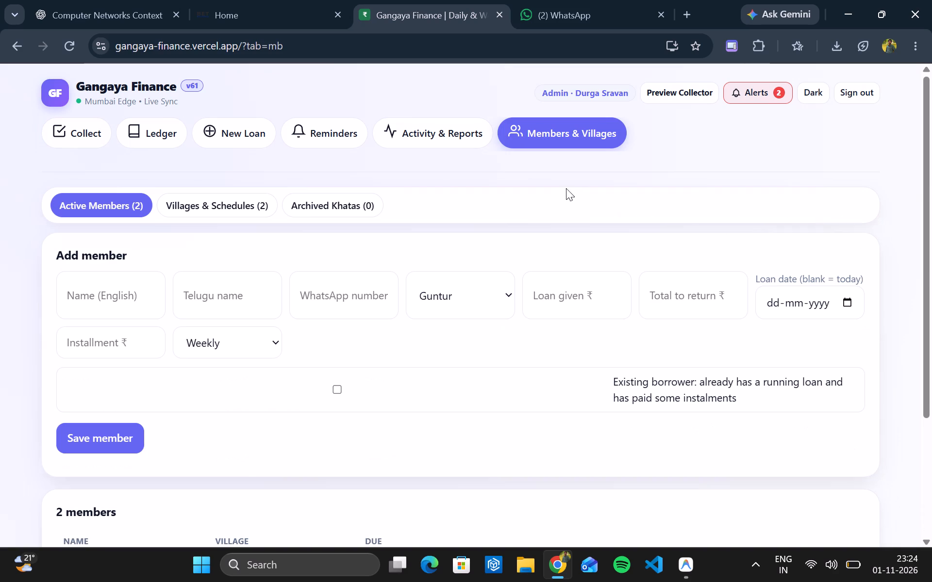
left_click(756, 96)
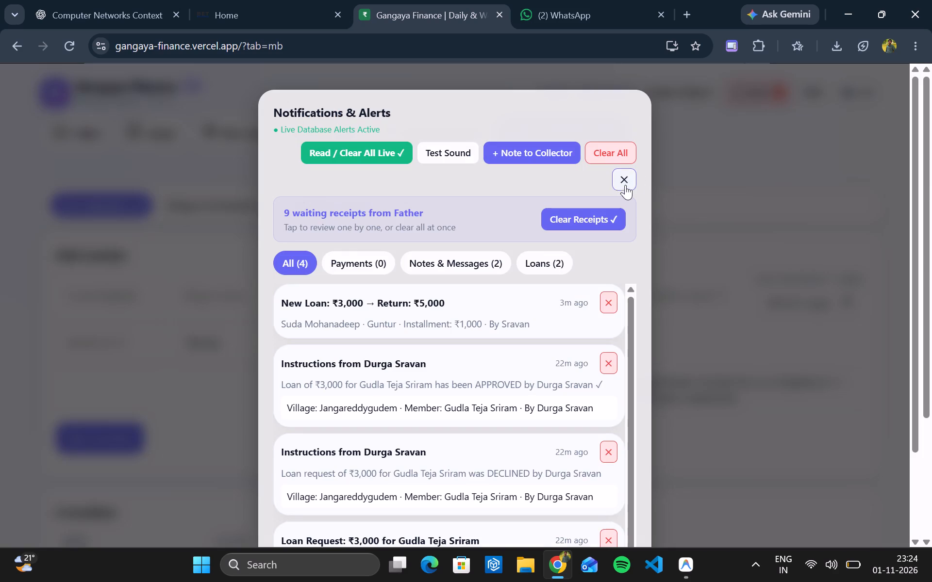
right_click(620, 191)
left_click(612, 185)
left_click(621, 178)
scroll(589, 199, "left", 1)
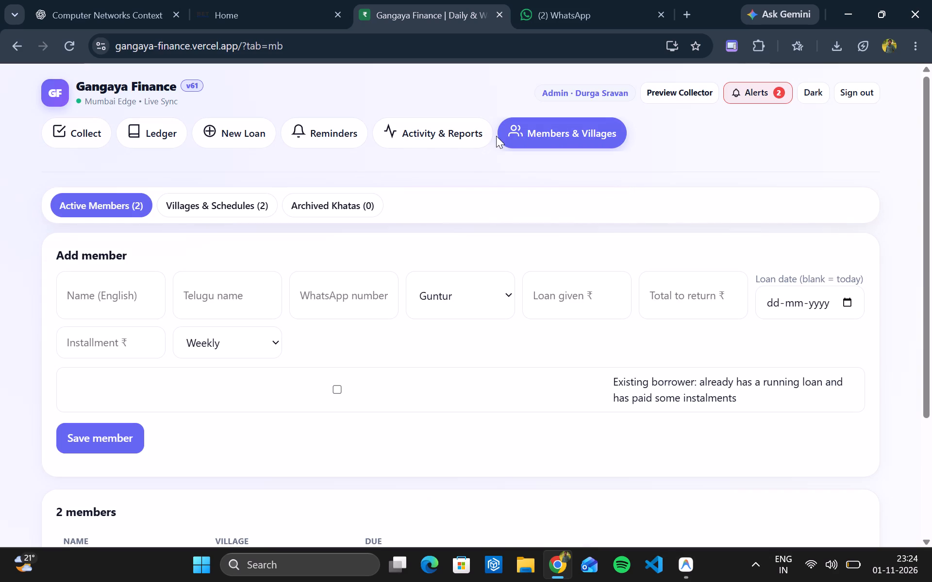
Switch back and forth between the Activity & Reports and Members & Villages sections to check both pages.
scroll(496, 136, "left", 1)
left_click(435, 141)
scroll(441, 144, "right", 1)
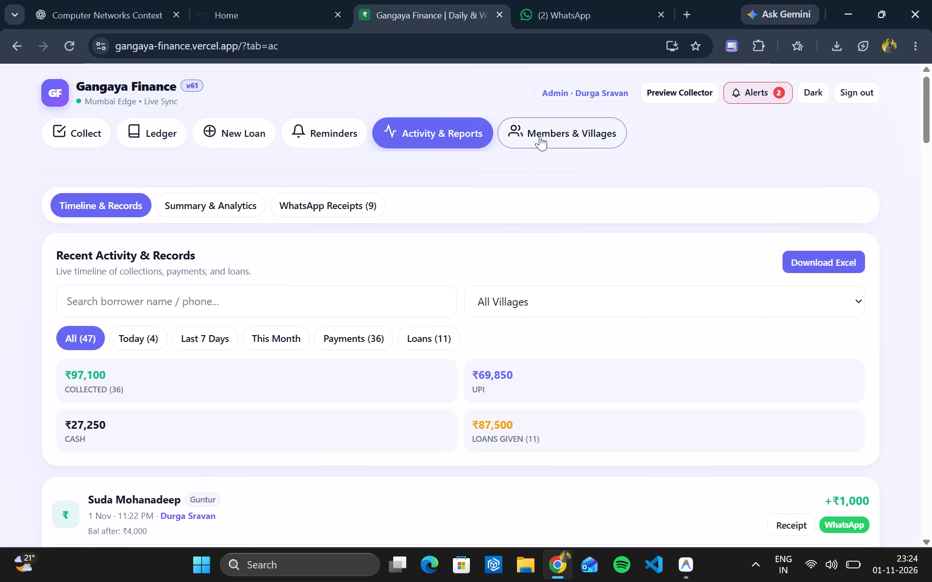
scroll(540, 136, "right", 1)
left_click(540, 136)
scroll(540, 136, "left", 1)
left_click(452, 127)
scroll(465, 128, "right", 1)
scroll(535, 100, "right", 1)
left_click(539, 136)
scroll(539, 136, "left", 1)
left_click(442, 127)
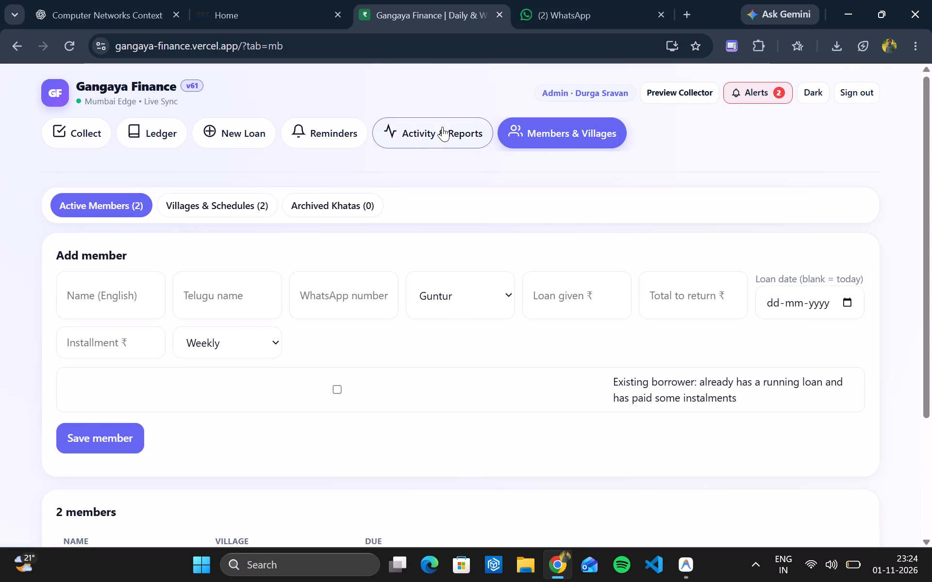
View the Reminders, New Loan and Ledger sections in turn.
scroll(427, 127, "left", 1)
left_click(315, 128)
scroll(309, 128, "left", 1)
left_click(227, 122)
scroll(211, 122, "left", 1)
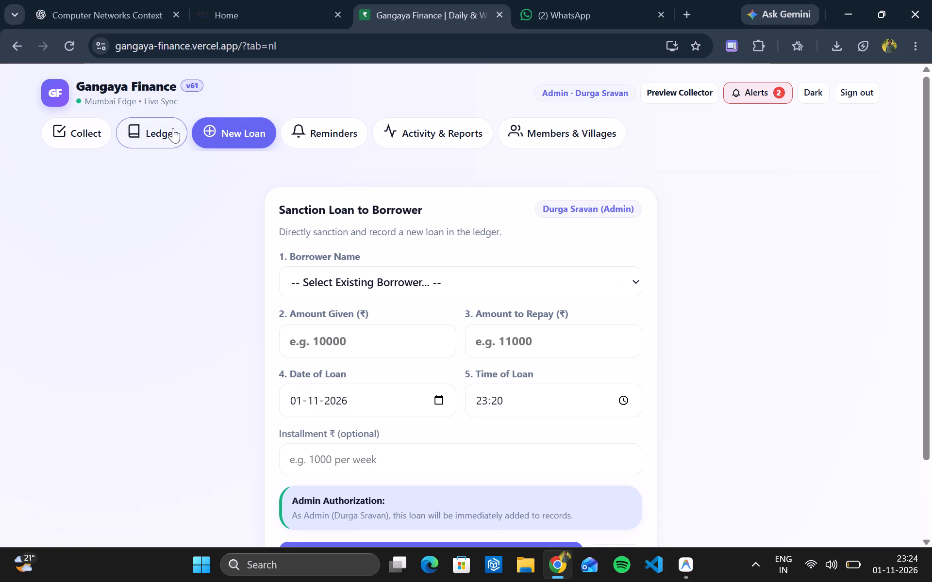
scroll(173, 128, "left", 1)
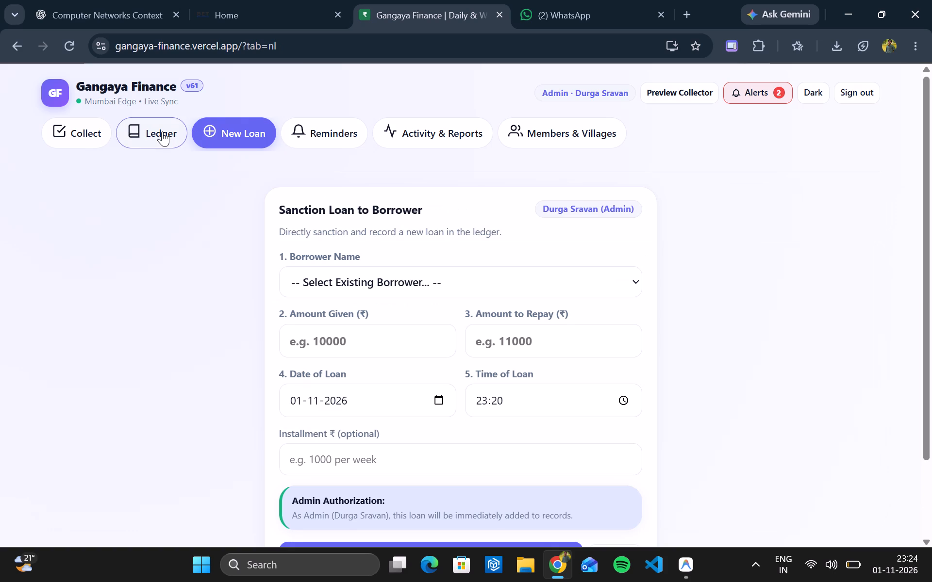
left_click(162, 131)
Return to the collection dashboard and examine the statistics, recent activity, Sunday 1 Nov workspace and Guntur member's status.
left_click(93, 132)
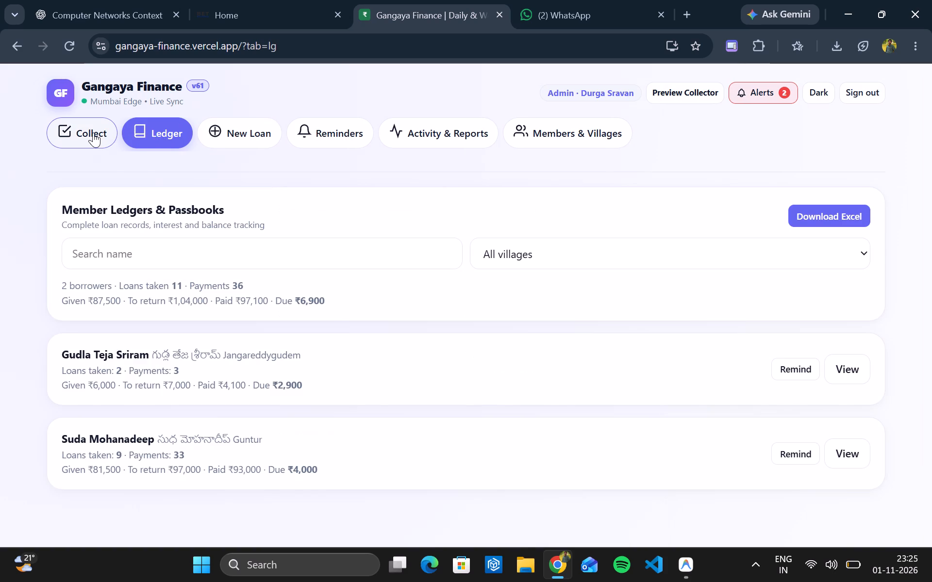
scroll(264, 249, "down", 1)
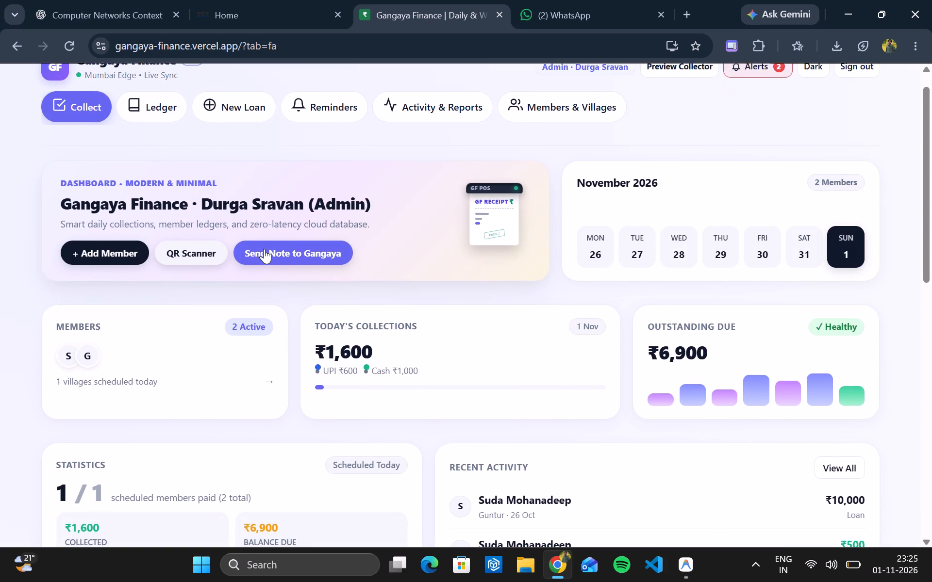
scroll(264, 249, "down", 1)
scroll(264, 249, "up", 1)
scroll(264, 249, "down", 3)
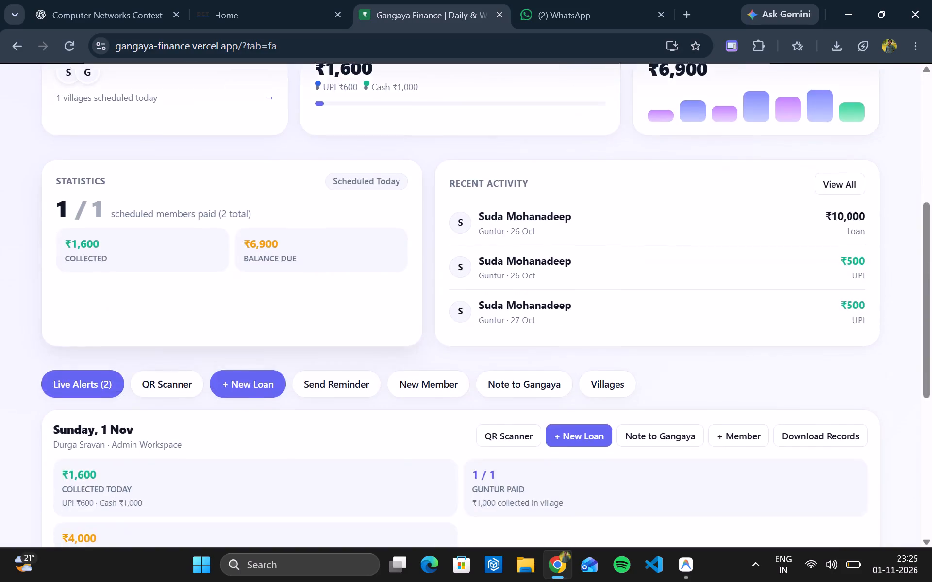
scroll(264, 249, "down", 3)
scroll(264, 249, "up", 1)
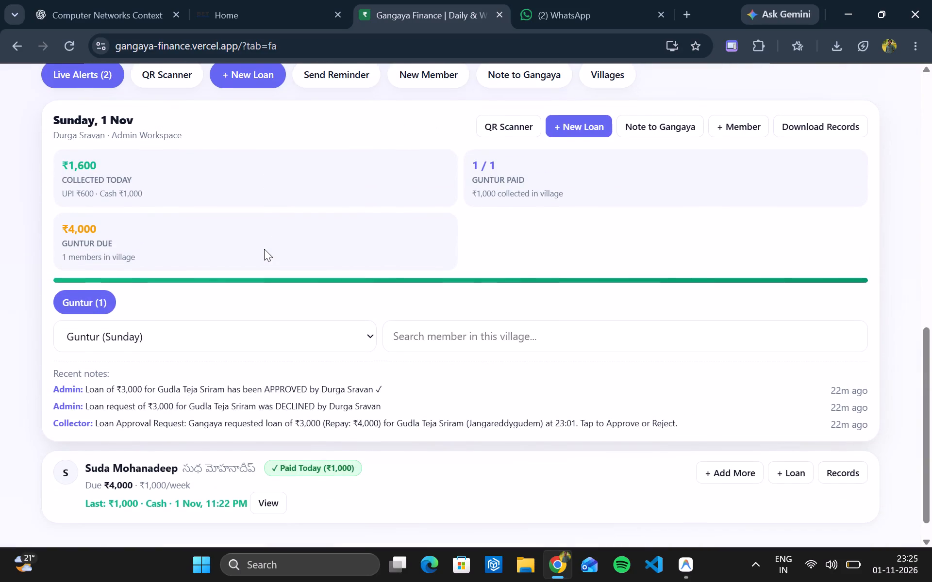
scroll(264, 249, "up", 1)
scroll(353, 405, "down", 1)
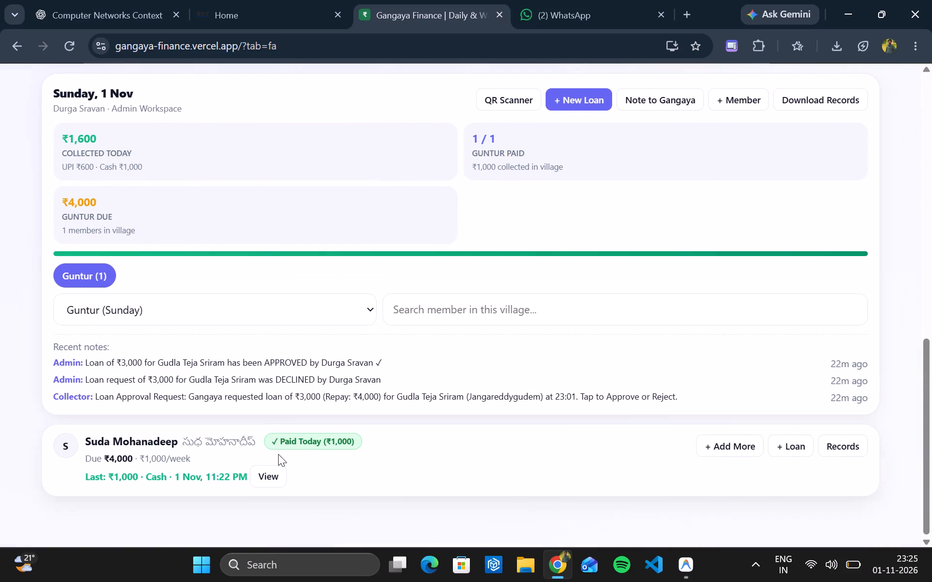
View the receipt for the Guntur member's ₹1,000 cash payment of 1 Nov, 11:22 PM, and close it.
left_click(271, 475)
scroll(492, 424, "down", 1)
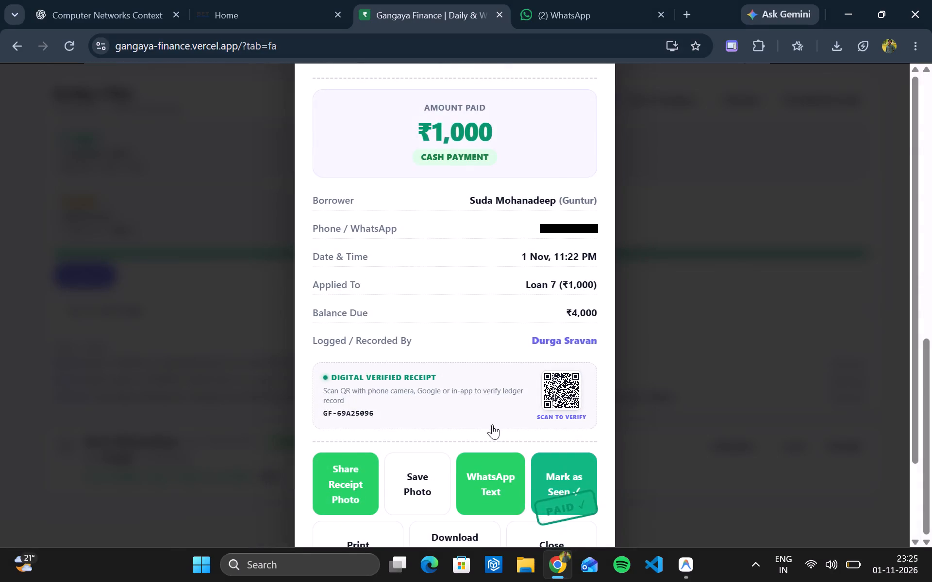
scroll(492, 424, "down", 1)
left_click(545, 456)
scroll(413, 319, "up", 7)
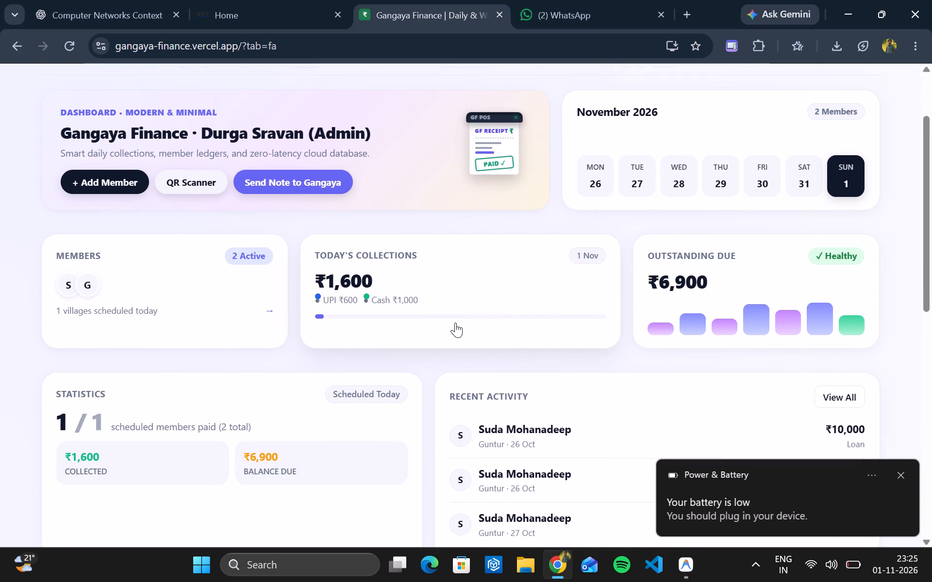
scroll(455, 323, "up", 2)
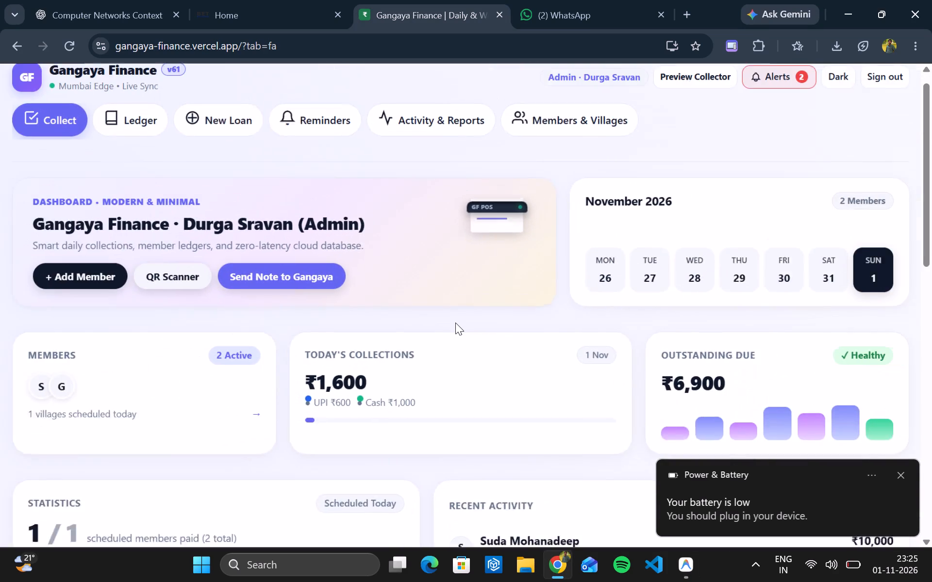
scroll(455, 323, "down", 1)
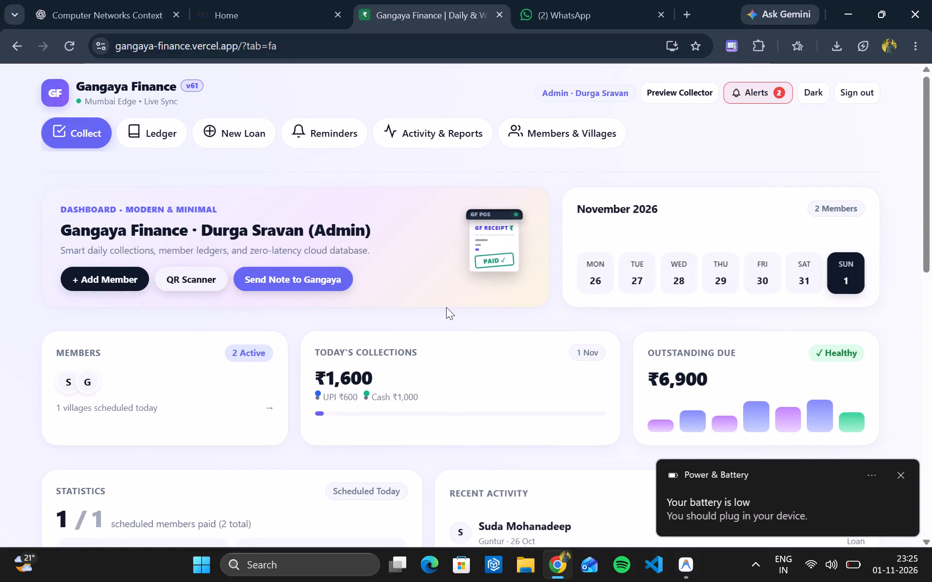
Open the ₹10,000 sanctioned-loan receipt of 26 Oct from the banner's GF POS illustration, look it over, and close it.
scroll(447, 307, "left", 1)
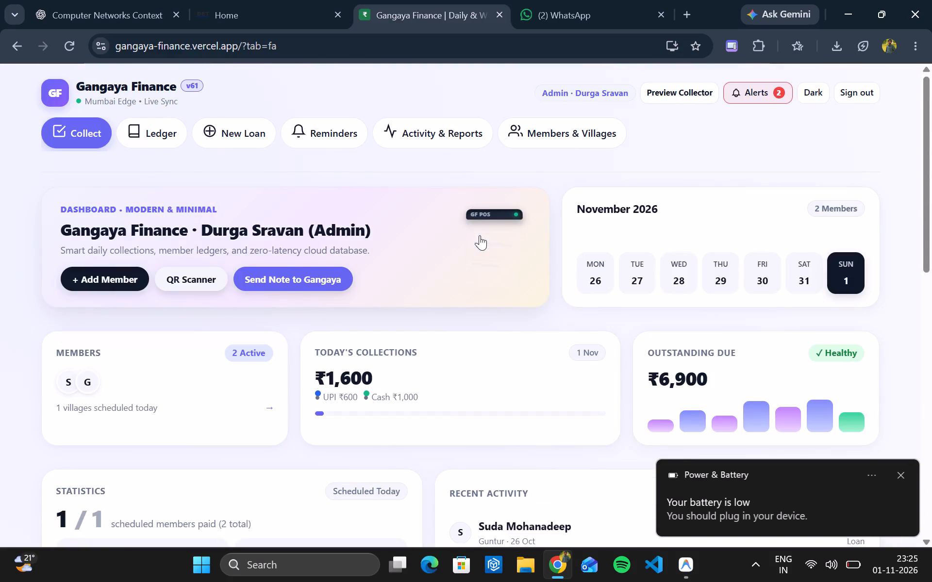
left_click(480, 235)
scroll(480, 235, "up", 2)
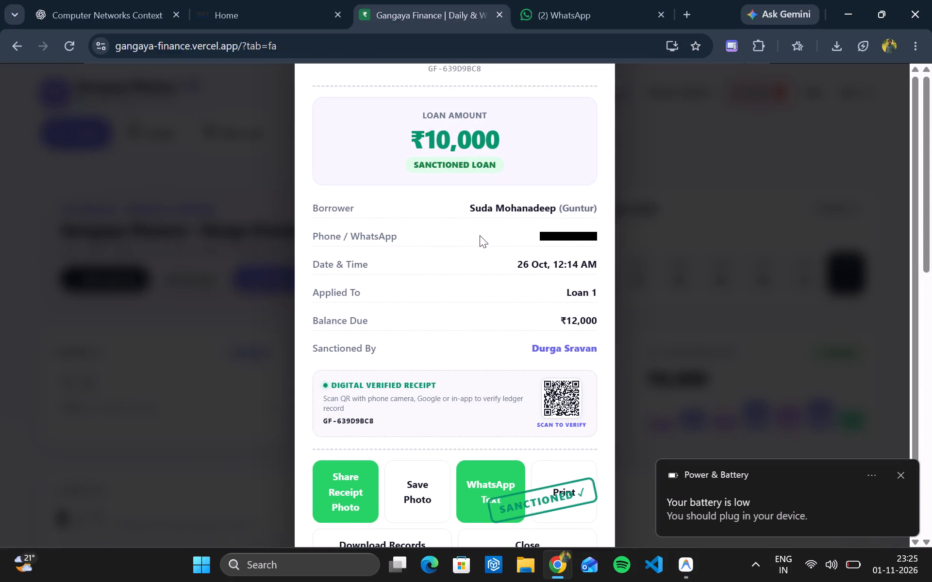
scroll(480, 235, "down", 3)
left_click(548, 462)
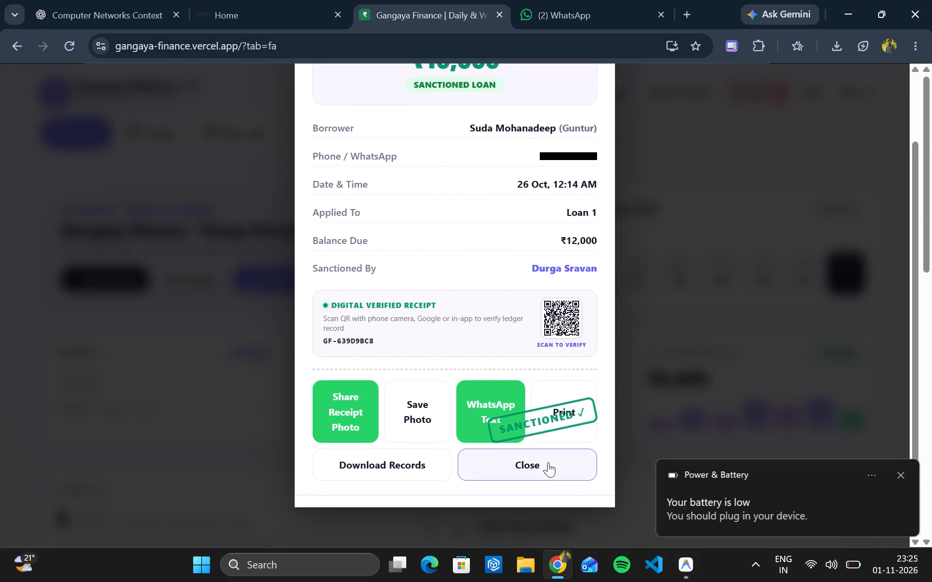
Reopen the Guntur borrower's sanctioned-loan receipt from the banner's receipt illustration, check its details, and close it.
double_click(499, 246)
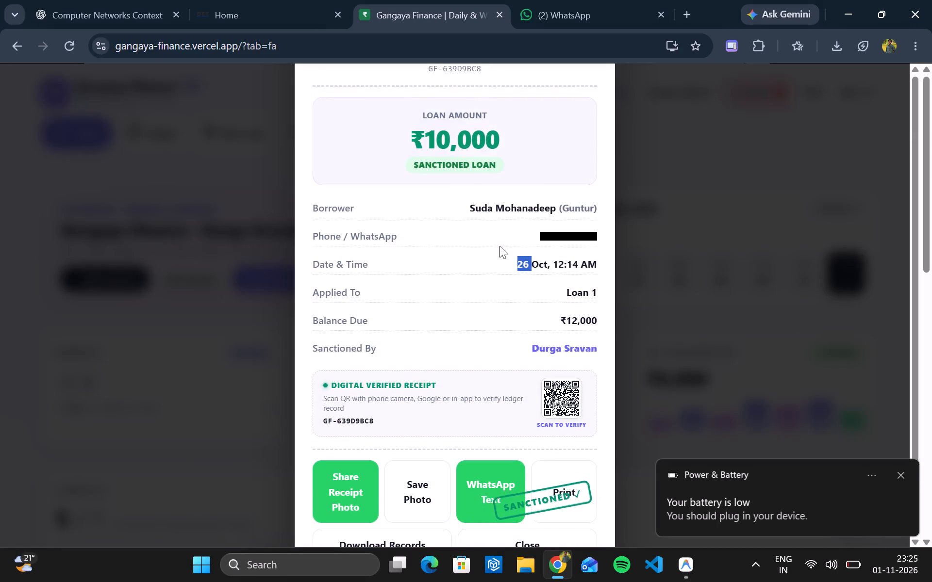
scroll(499, 246, "up", 1)
left_click(499, 246)
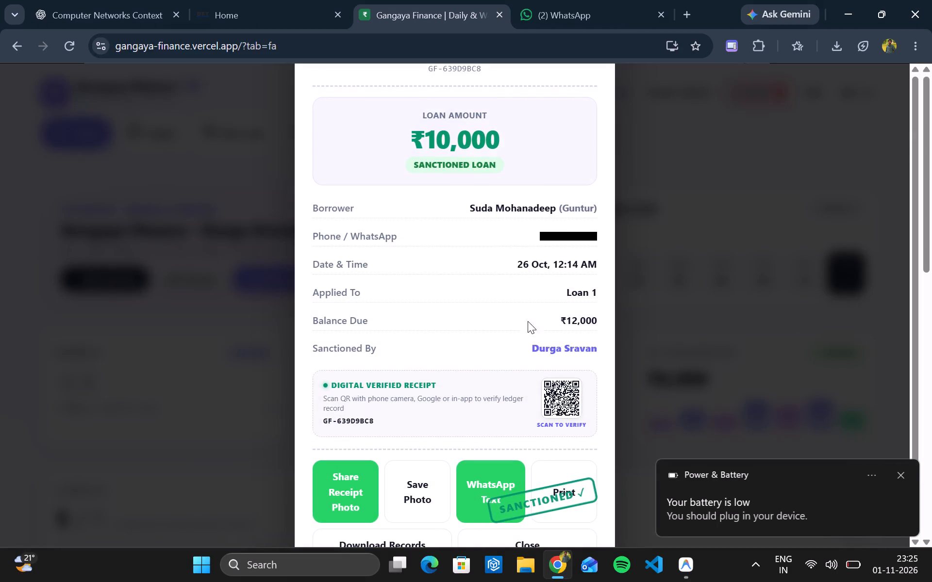
scroll(578, 527, "down", 1)
left_click(526, 474)
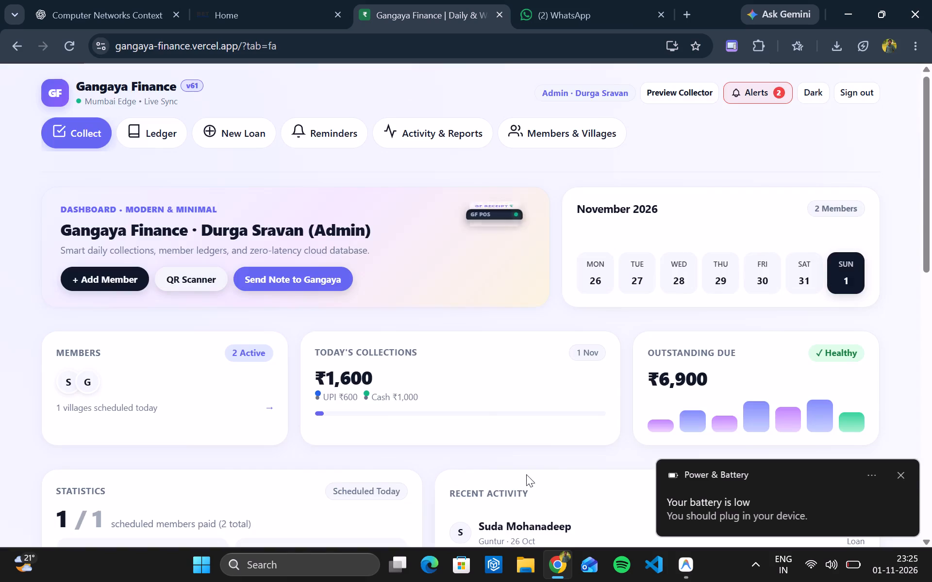
View the latest sanctioned-loan receipt from the GF POS illustration once more, down to its sharing options, and return to the dashboard.
left_click(481, 215)
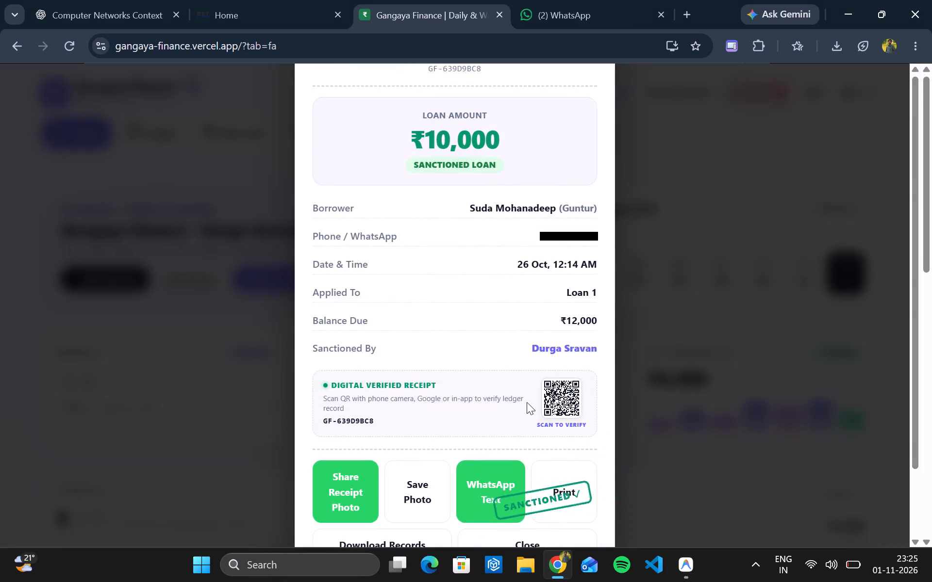
scroll(527, 402, "up", 2)
scroll(586, 556, "down", 1)
scroll(534, 433, "down", 2)
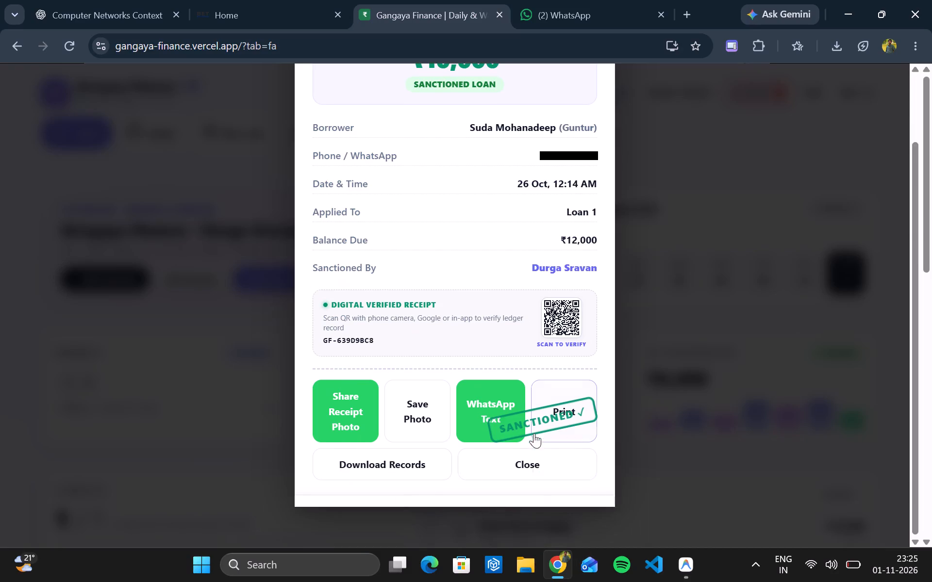
left_click(529, 469)
scroll(469, 301, "up", 2)
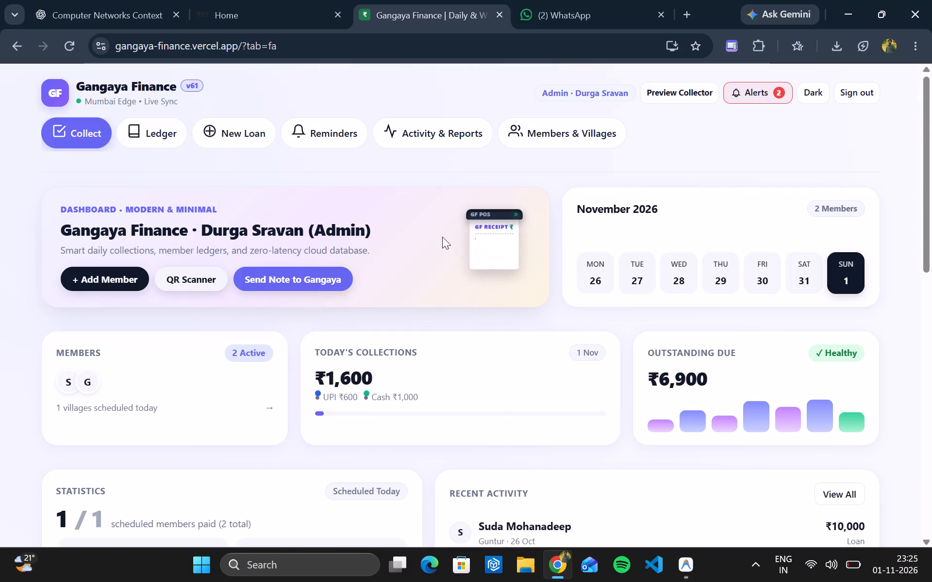